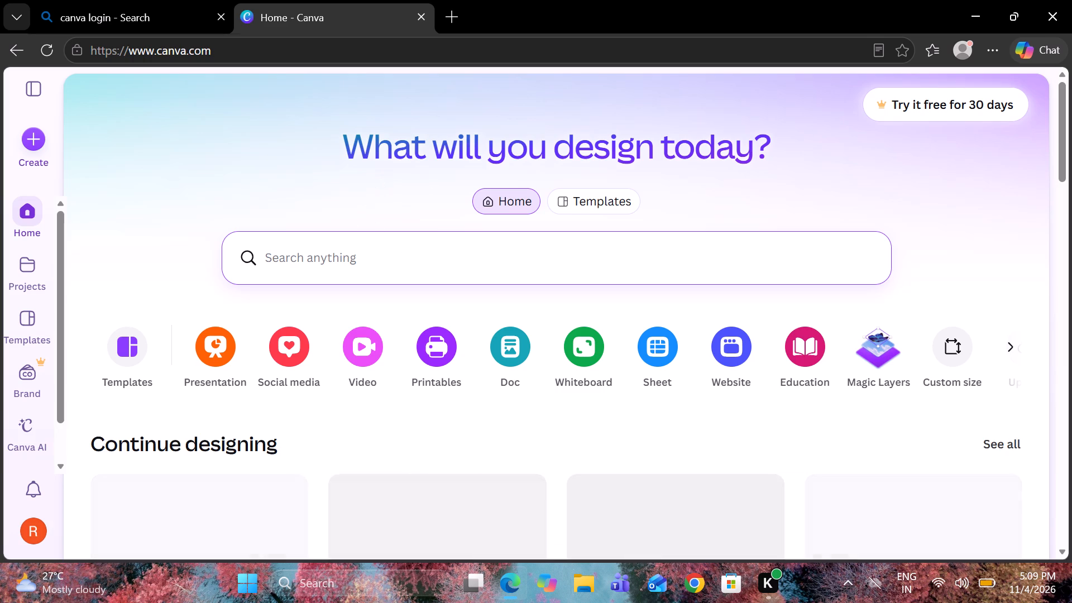
Open the Reading a Map Education Presentation from the recent designs on the home page.
{"action": "scroll", "coordinate": [417, 247], "scroll_direction": "down", "scroll_amount": 2}
{"action": "scroll", "coordinate": [417, 247], "scroll_direction": "up", "scroll_amount": 1}
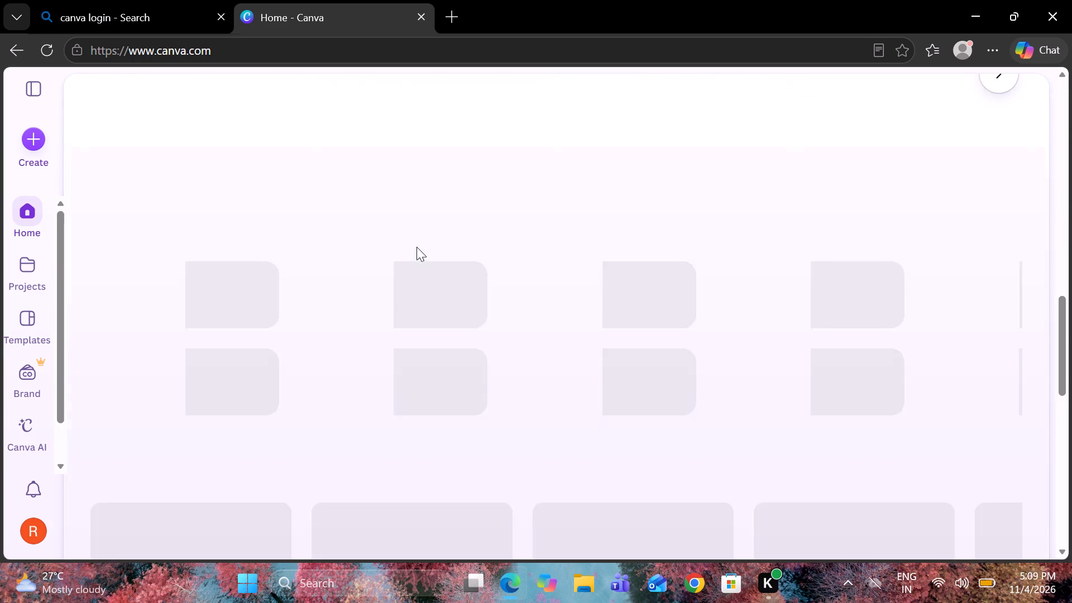
{"action": "scroll", "coordinate": [417, 247], "scroll_direction": "up", "scroll_amount": 1}
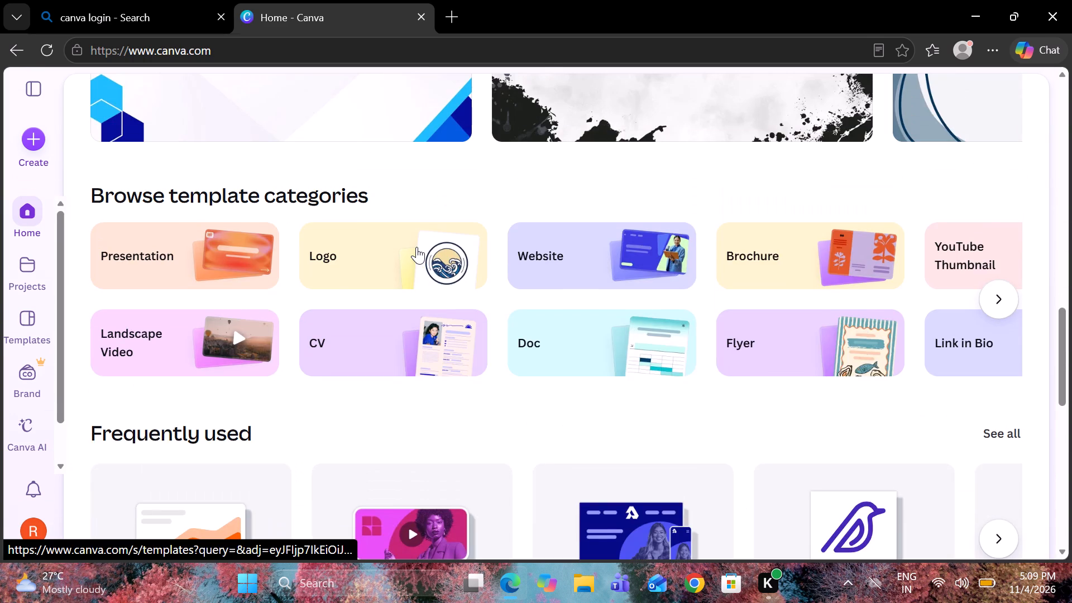
{"action": "scroll", "coordinate": [405, 314], "scroll_direction": "up", "scroll_amount": 5}
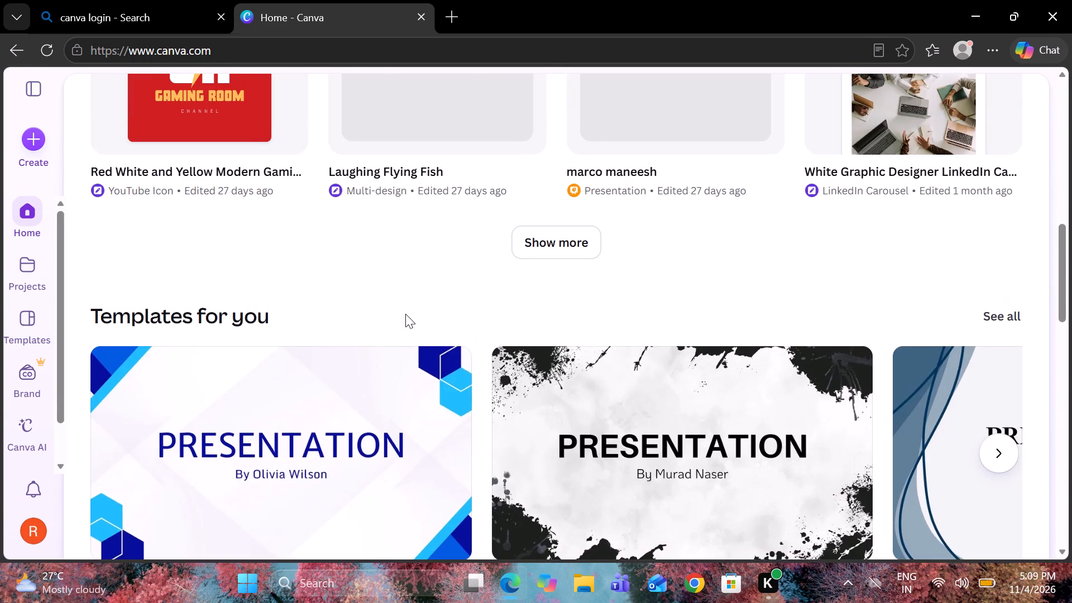
{"action": "scroll", "coordinate": [405, 314], "scroll_direction": "up", "scroll_amount": 2}
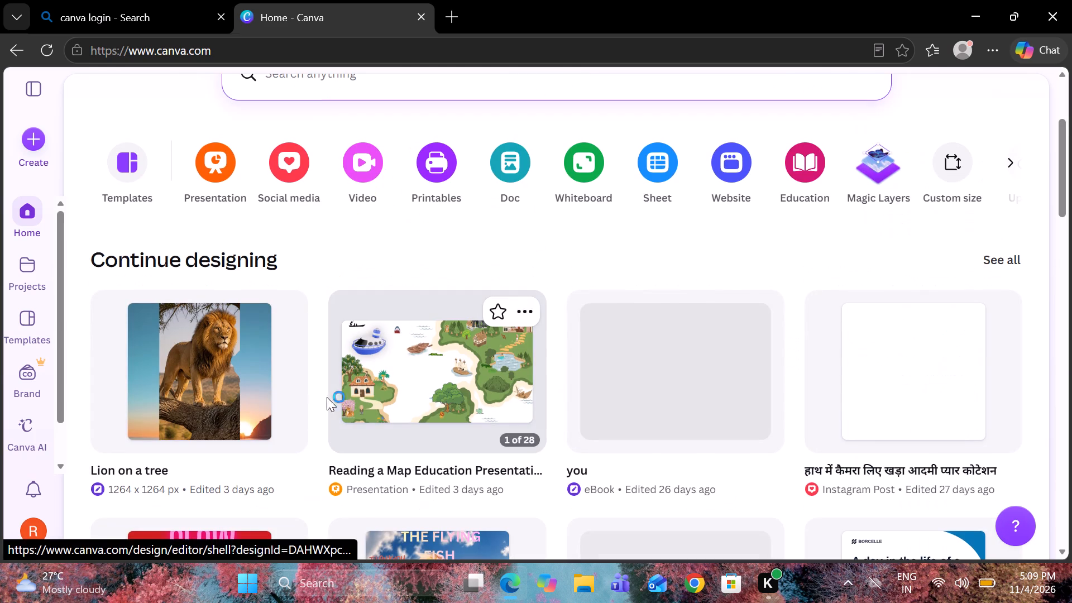
{"action": "left_click", "coordinate": [406, 371]}
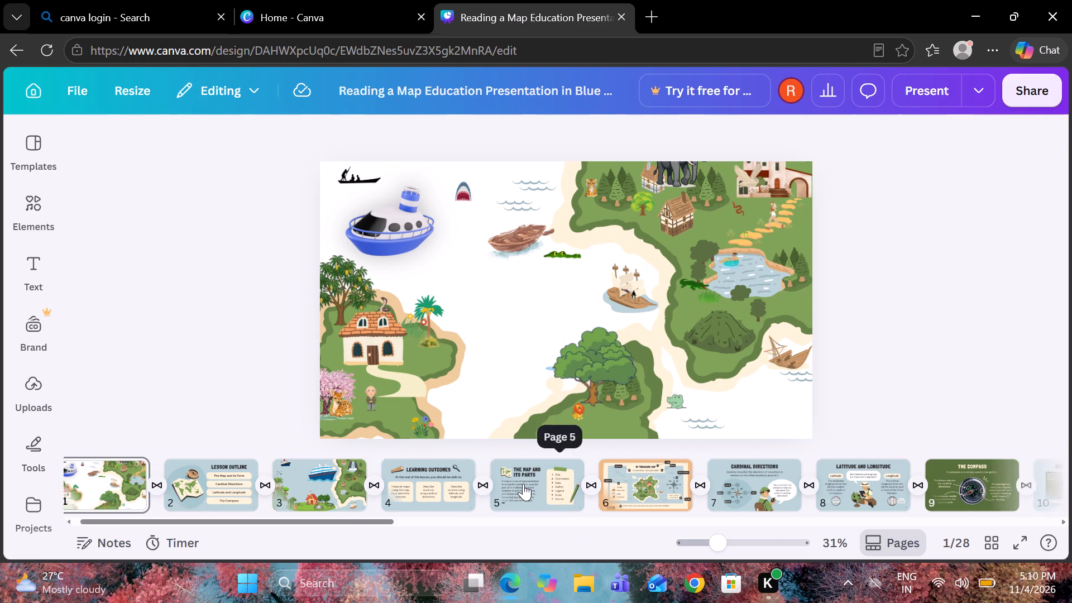
{"action": "scroll", "coordinate": [523, 484], "scroll_direction": "left", "scroll_amount": 7}
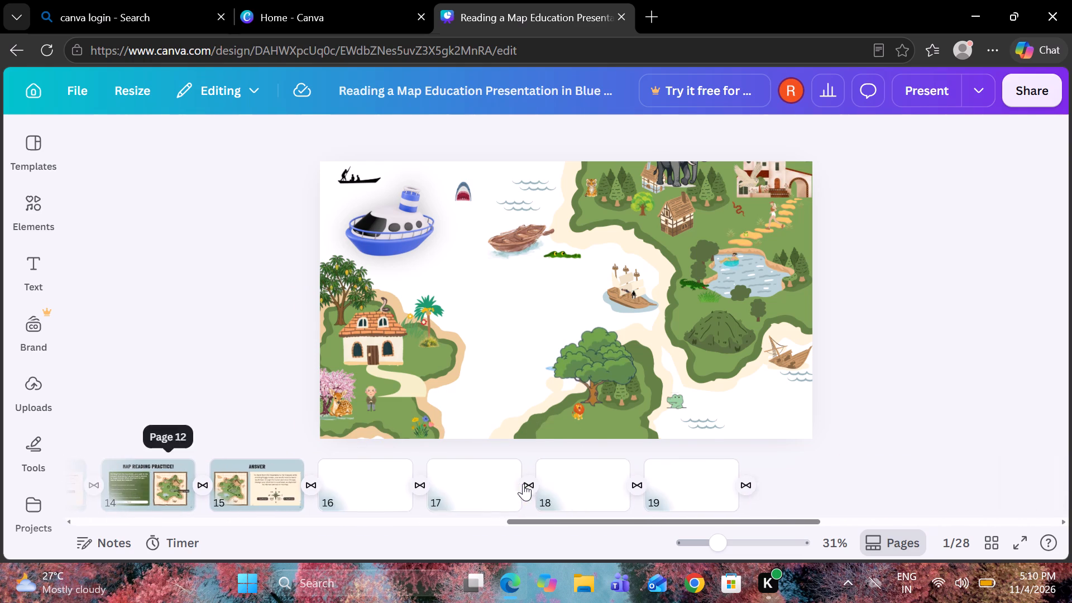
{"action": "scroll", "coordinate": [523, 484], "scroll_direction": "left", "scroll_amount": 11}
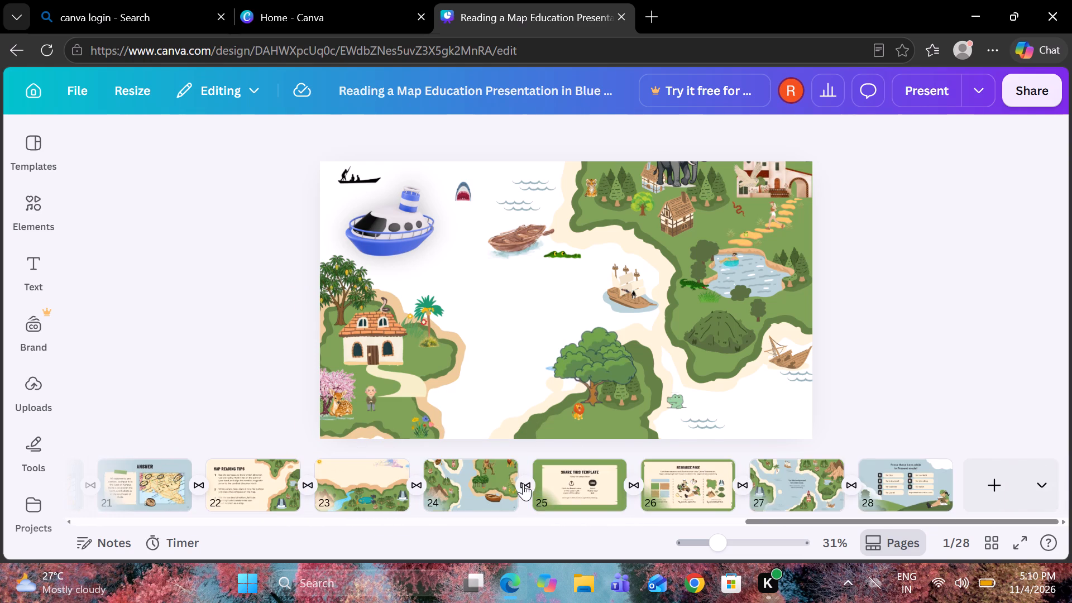
{"action": "scroll", "coordinate": [523, 484], "scroll_direction": "right", "scroll_amount": 12}
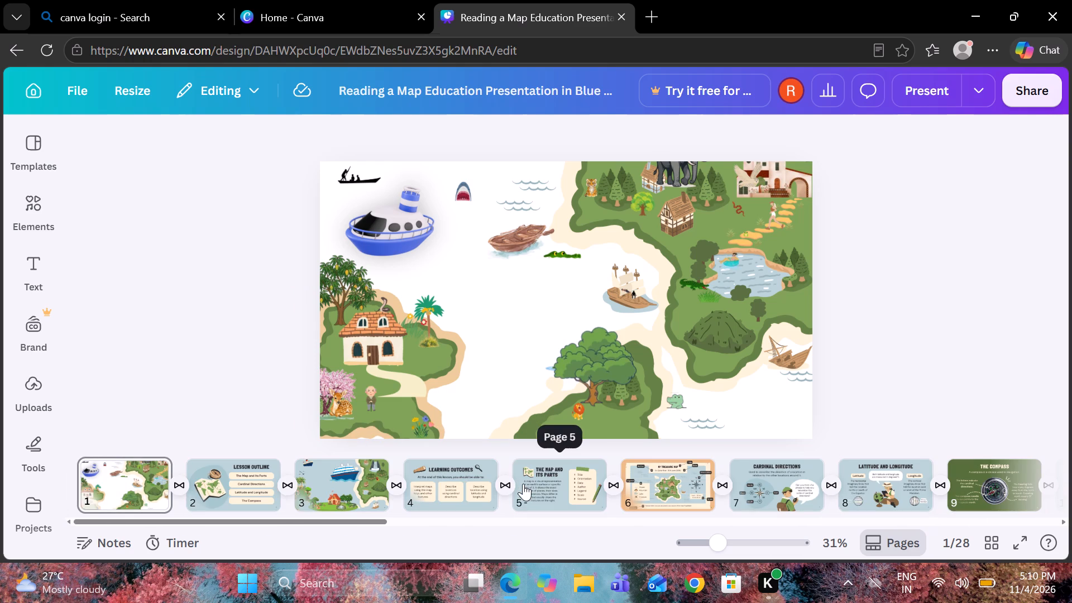
{"action": "scroll", "coordinate": [523, 484], "scroll_direction": "left", "scroll_amount": 4}
{"action": "scroll", "coordinate": [523, 484], "scroll_direction": "right", "scroll_amount": 3}
{"action": "scroll", "coordinate": [509, 484], "scroll_direction": "left", "scroll_amount": 2}
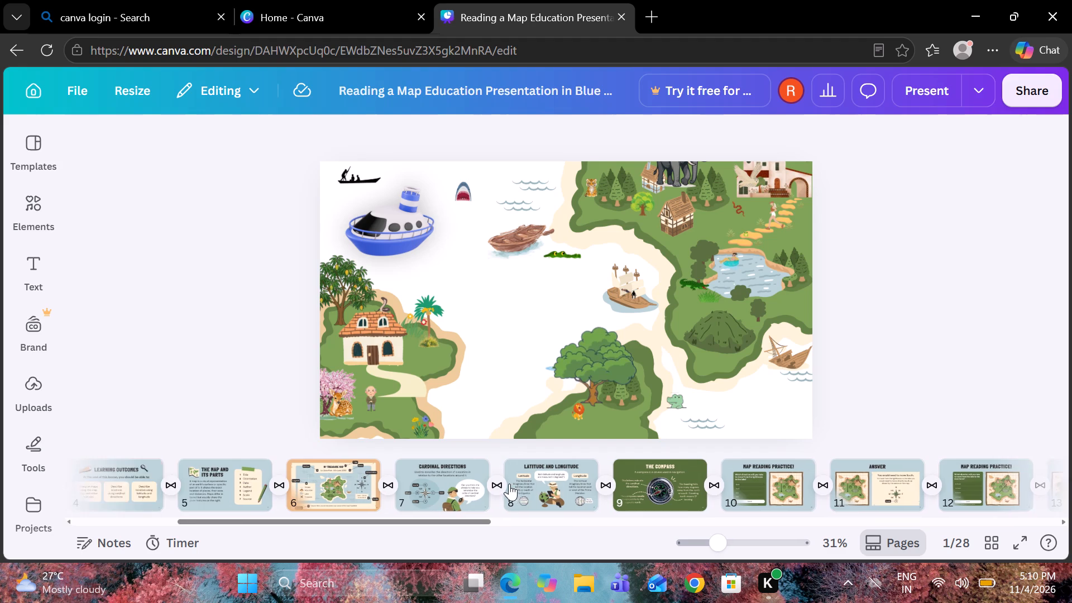
{"action": "scroll", "coordinate": [509, 484], "scroll_direction": "left", "scroll_amount": 3}
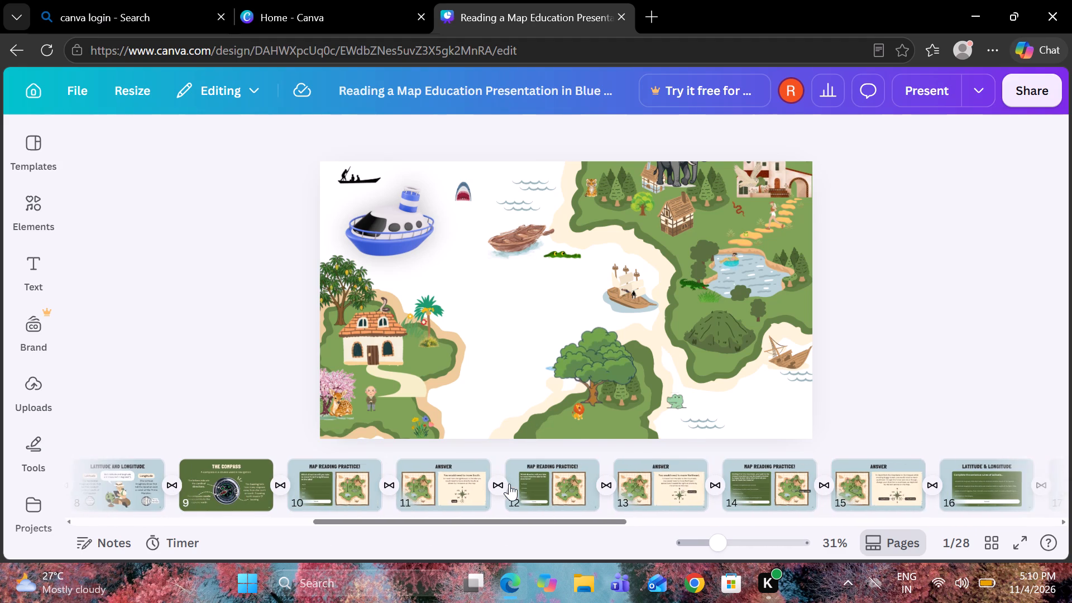
{"action": "scroll", "coordinate": [509, 484], "scroll_direction": "left", "scroll_amount": 1}
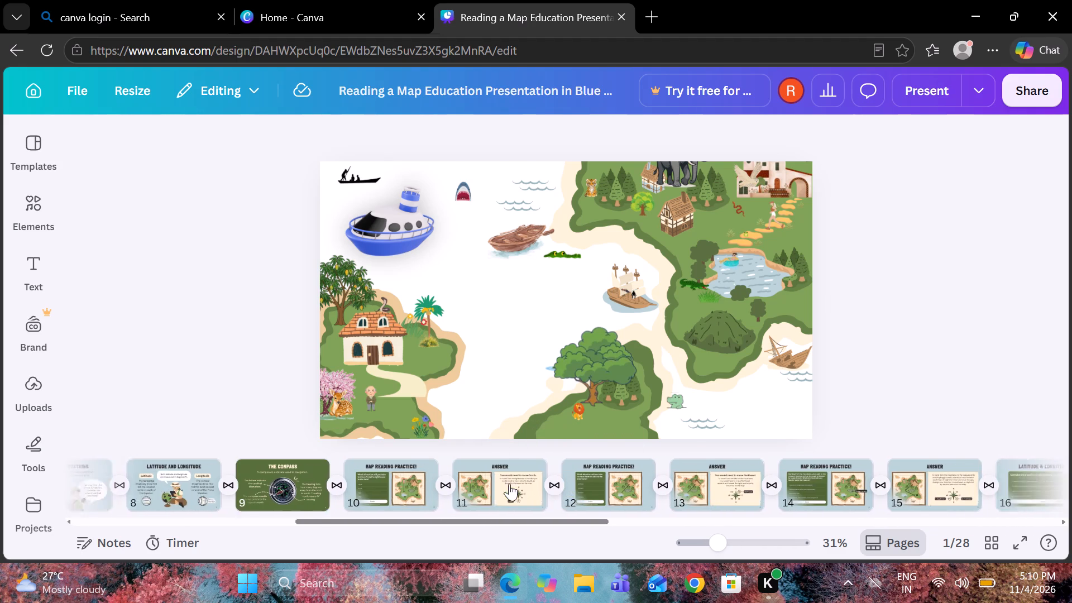
{"action": "scroll", "coordinate": [509, 484], "scroll_direction": "left", "scroll_amount": 1}
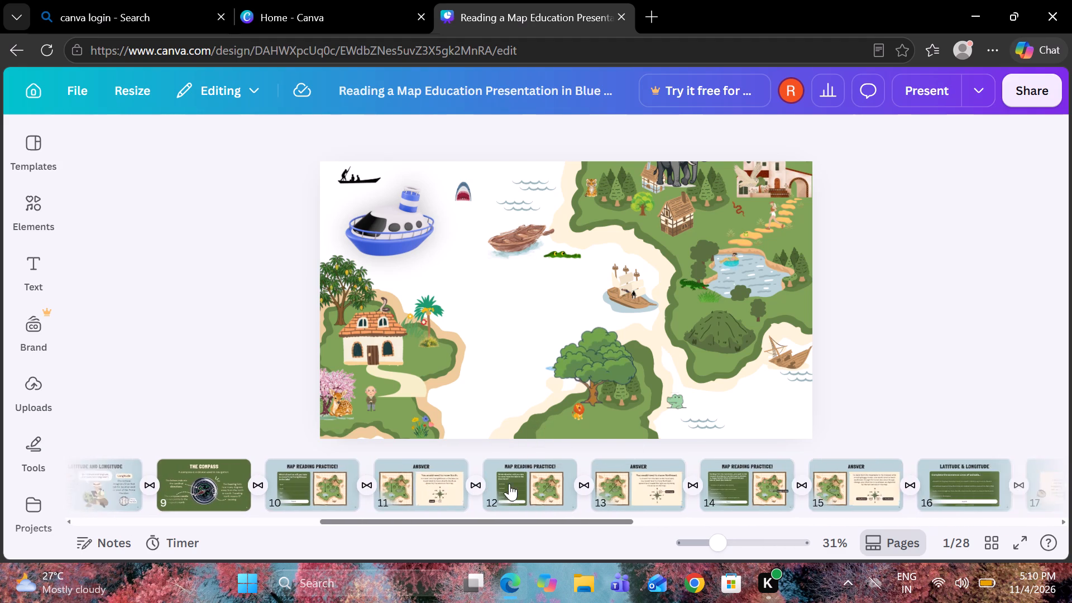
{"action": "scroll", "coordinate": [509, 484], "scroll_direction": "left", "scroll_amount": 1}
{"action": "scroll", "coordinate": [509, 484], "scroll_direction": "right", "scroll_amount": 1}
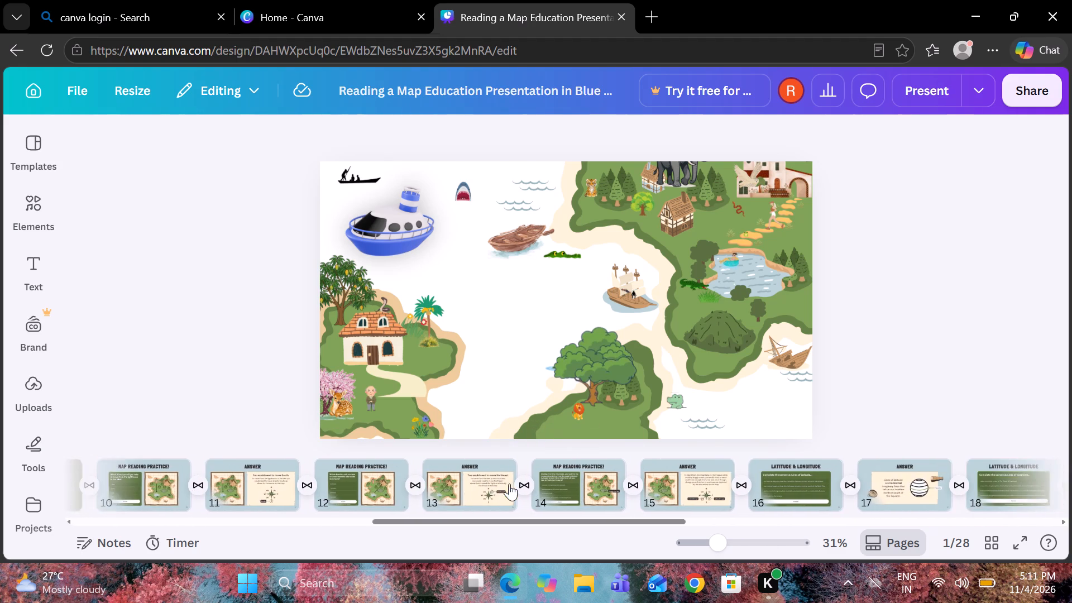
{"action": "scroll", "coordinate": [509, 484], "scroll_direction": "right", "scroll_amount": 3}
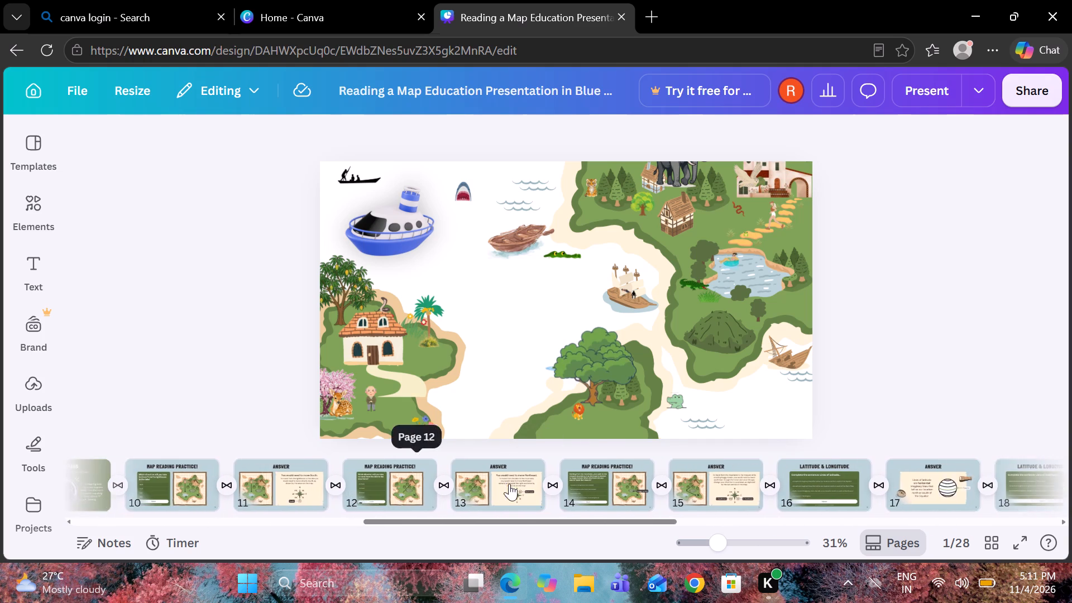
{"action": "scroll", "coordinate": [509, 484], "scroll_direction": "right", "scroll_amount": 2}
{"action": "scroll", "coordinate": [509, 484], "scroll_direction": "left", "scroll_amount": 1}
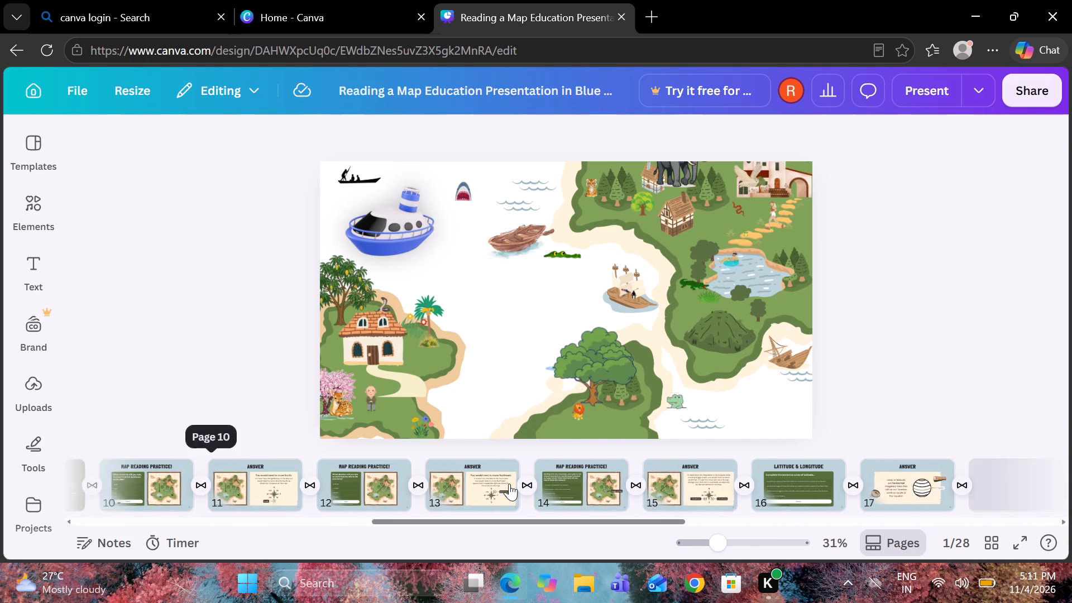
{"action": "scroll", "coordinate": [509, 484], "scroll_direction": "left", "scroll_amount": 1}
{"action": "scroll", "coordinate": [386, 489], "scroll_direction": "left", "scroll_amount": 3}
{"action": "scroll", "coordinate": [386, 489], "scroll_direction": "right", "scroll_amount": 7}
{"action": "scroll", "coordinate": [386, 489], "scroll_direction": "left", "scroll_amount": 5}
{"action": "scroll", "coordinate": [386, 489], "scroll_direction": "right", "scroll_amount": 3}
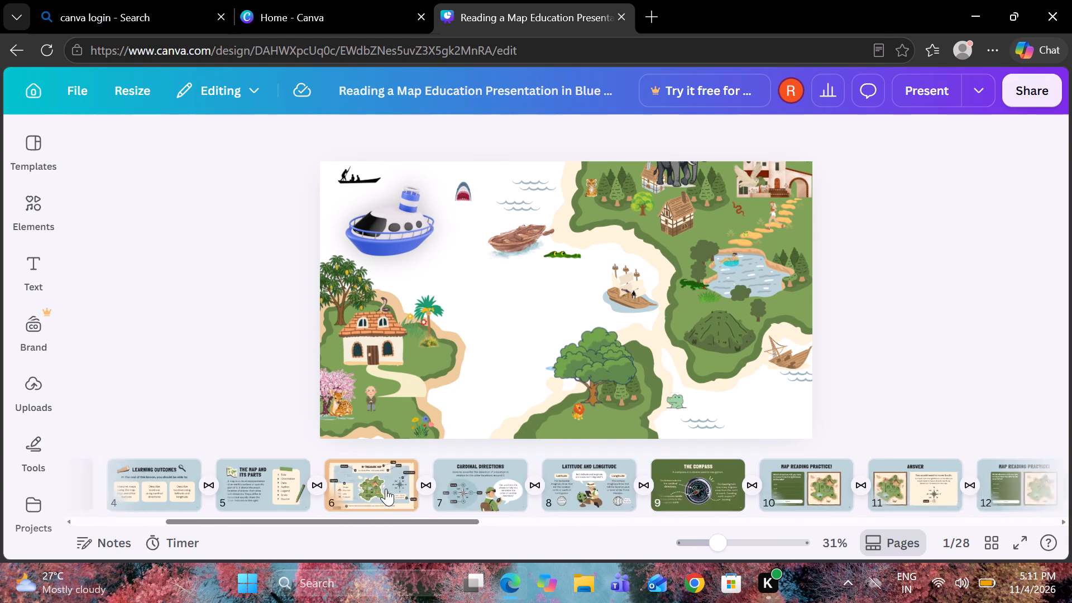
{"action": "scroll", "coordinate": [386, 489], "scroll_direction": "left", "scroll_amount": 4}
{"action": "scroll", "coordinate": [386, 489], "scroll_direction": "right", "scroll_amount": 4}
{"action": "scroll", "coordinate": [386, 489], "scroll_direction": "left", "scroll_amount": 6}
{"action": "scroll", "coordinate": [386, 489], "scroll_direction": "right", "scroll_amount": 5}
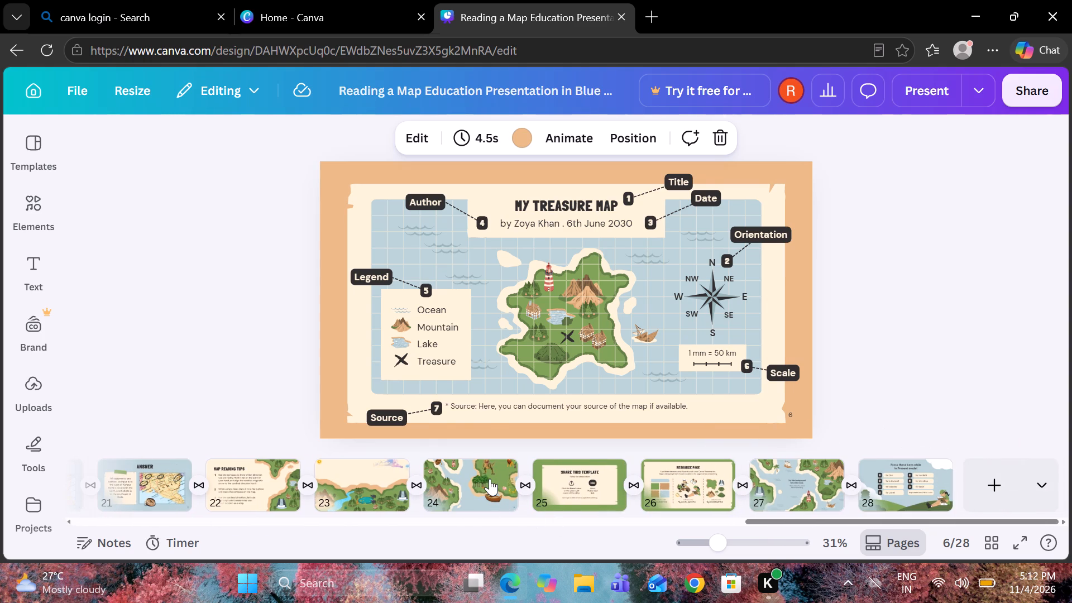
{"action": "left_click", "coordinate": [488, 479]}
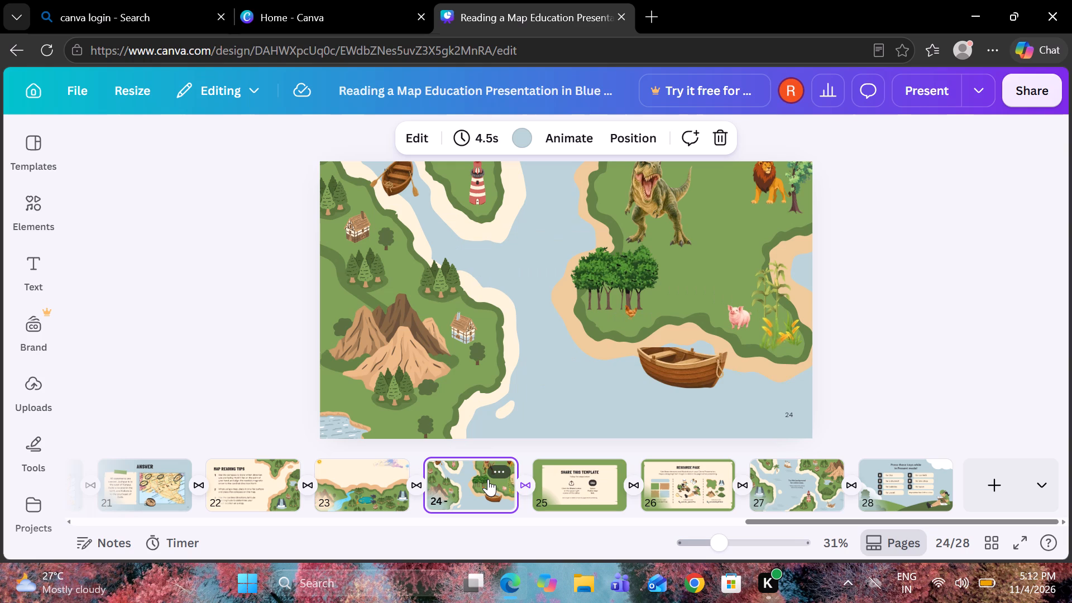
{"action": "left_click", "coordinate": [395, 490]}
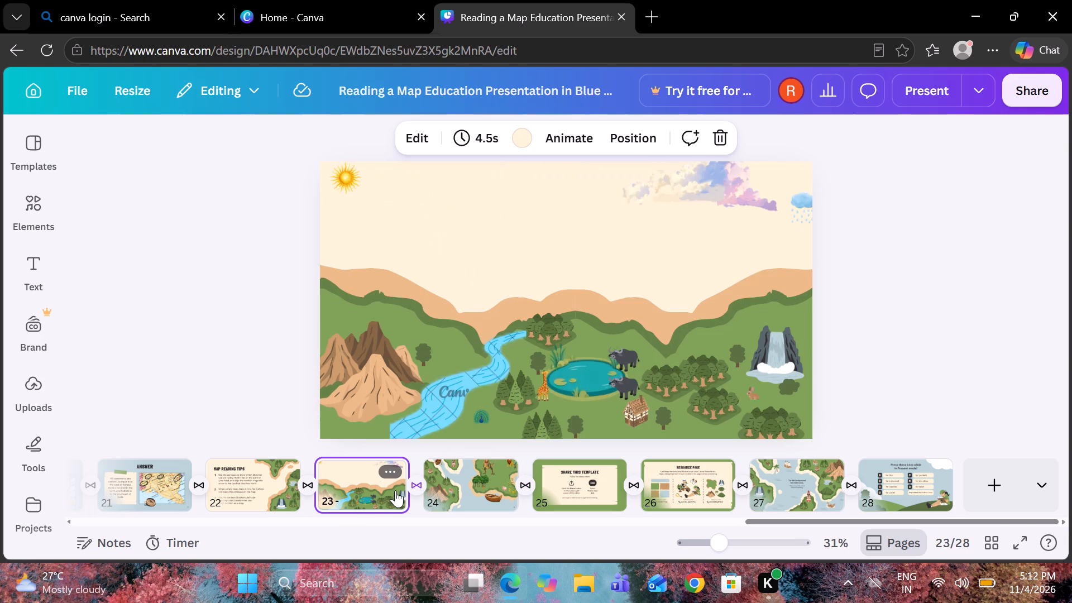
{"action": "left_click", "coordinate": [460, 489]}
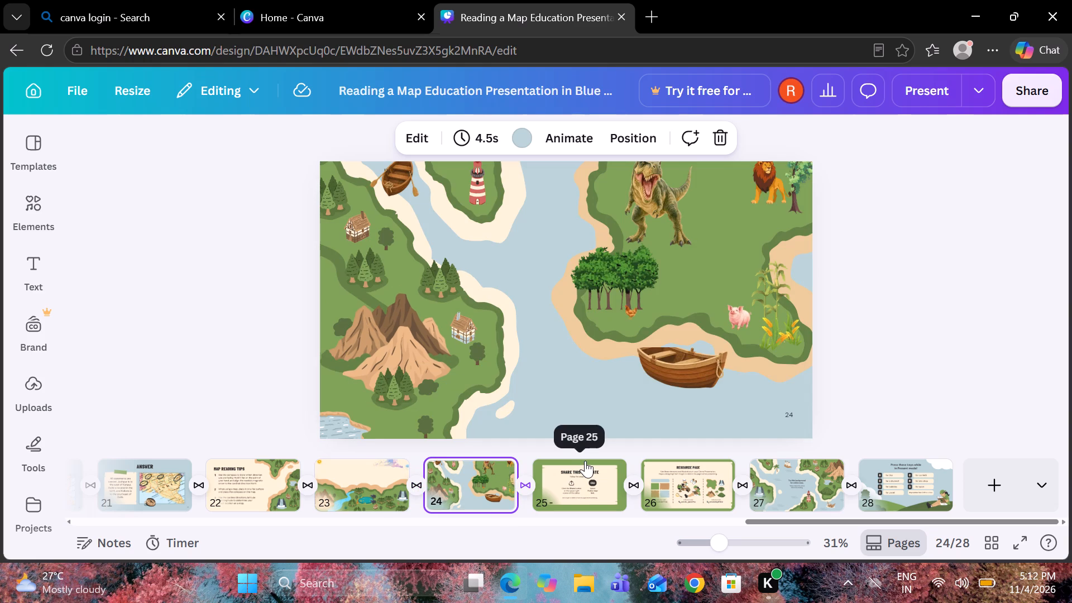
Dismiss the OneDrive backup notification and search the elements library for elephant.
{"action": "left_click", "coordinate": [33, 201]}
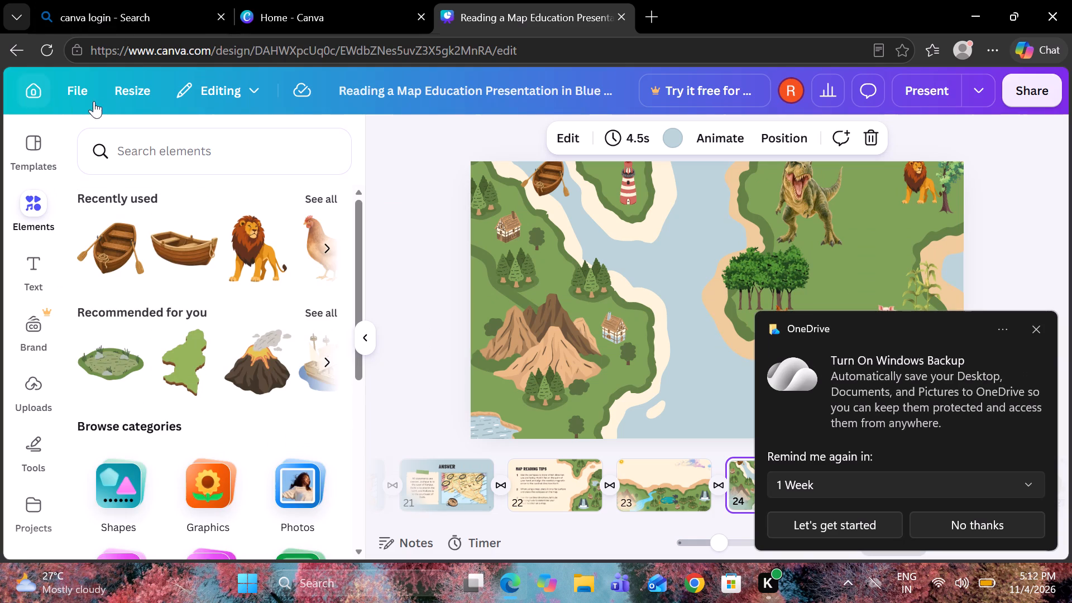
{"action": "left_click", "coordinate": [159, 135]}
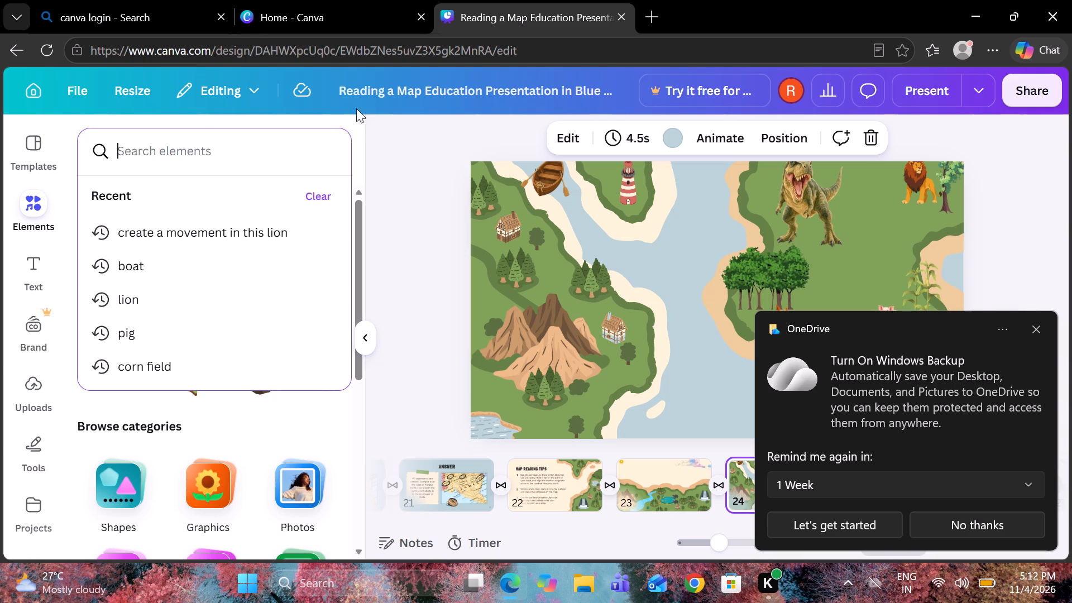
{"action": "left_click", "coordinate": [1035, 329]}
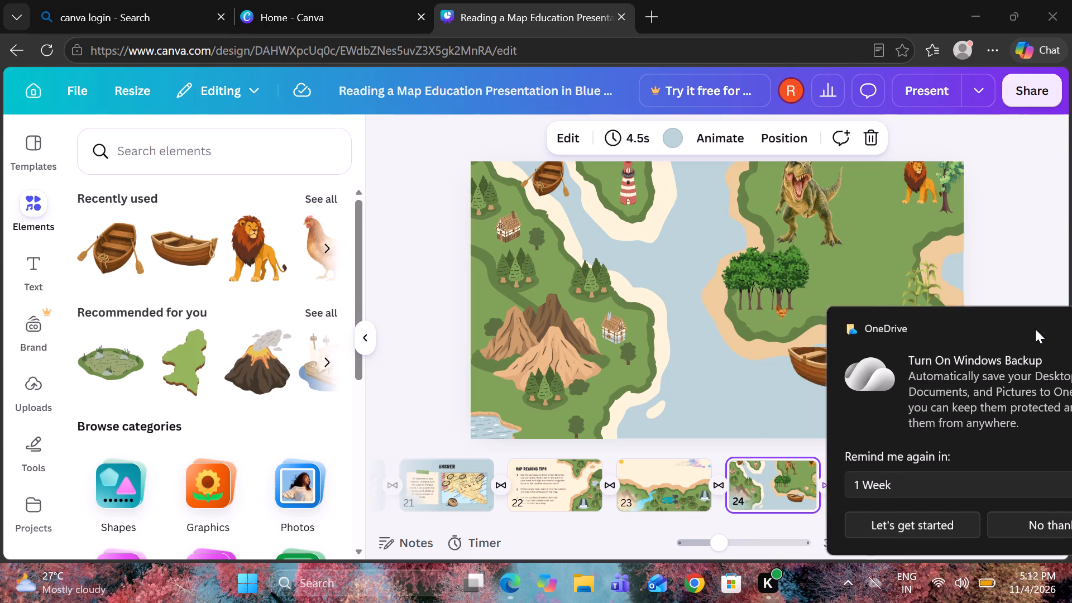
{"action": "type", "text": "en"}
{"action": "key", "text": "BackSpace"}
{"action": "type", "text": "le"}
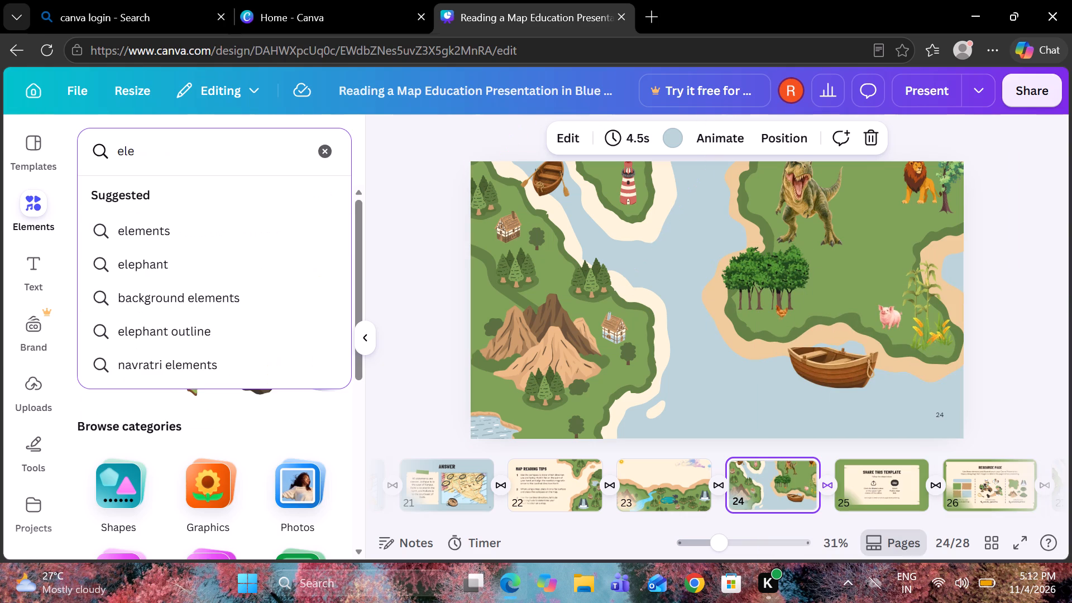
{"action": "type", "text": "phant"}
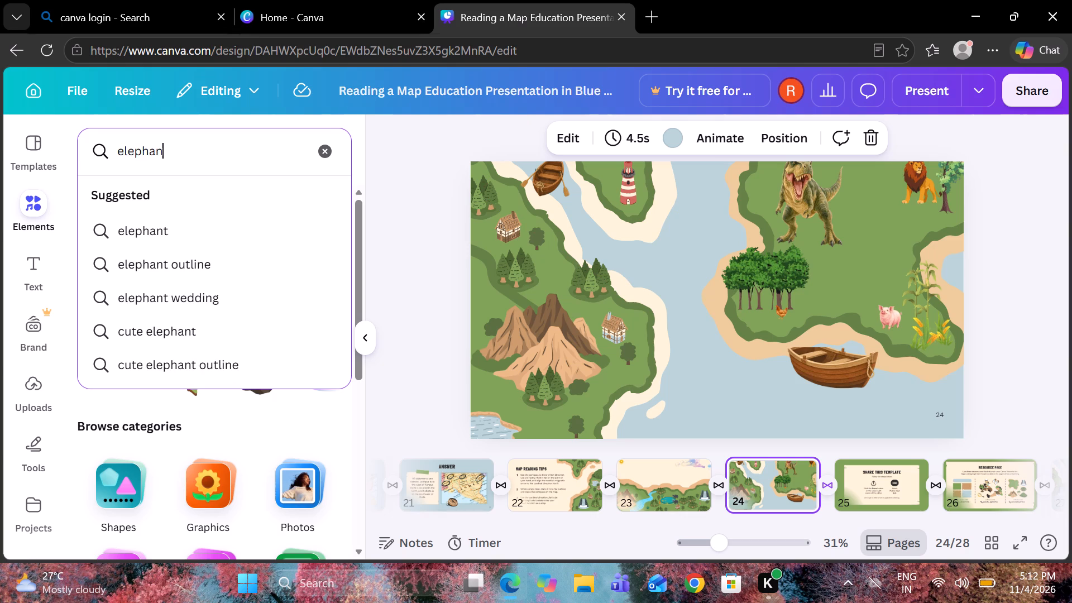
{"action": "key", "text": "Return"}
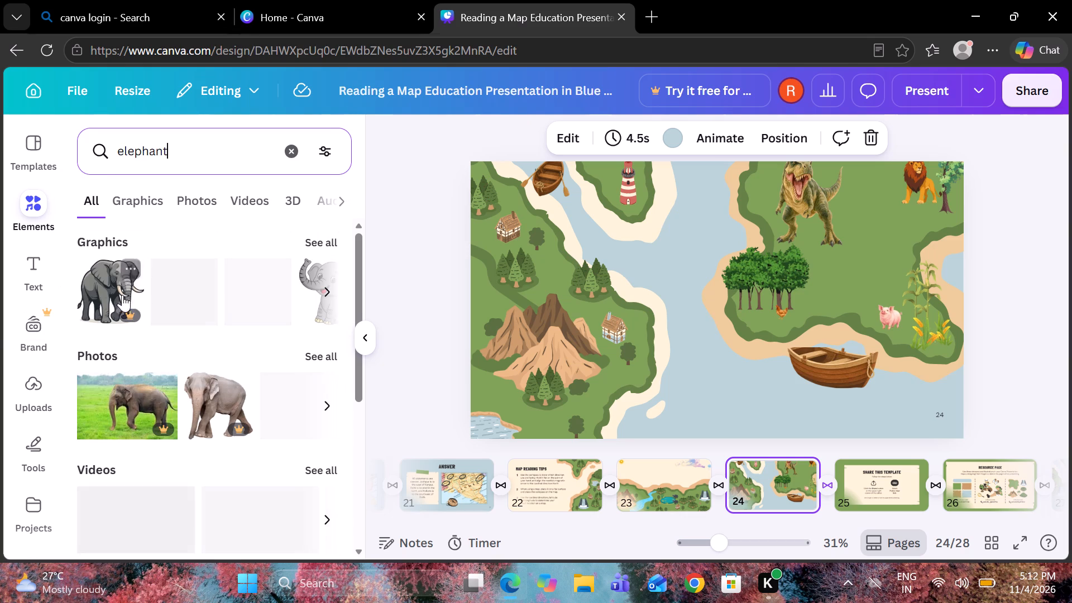
Browse the elephant graphics and add the plain grey elephant with tusks to page 24.
{"action": "scroll", "coordinate": [184, 299], "scroll_direction": "left", "scroll_amount": 4}
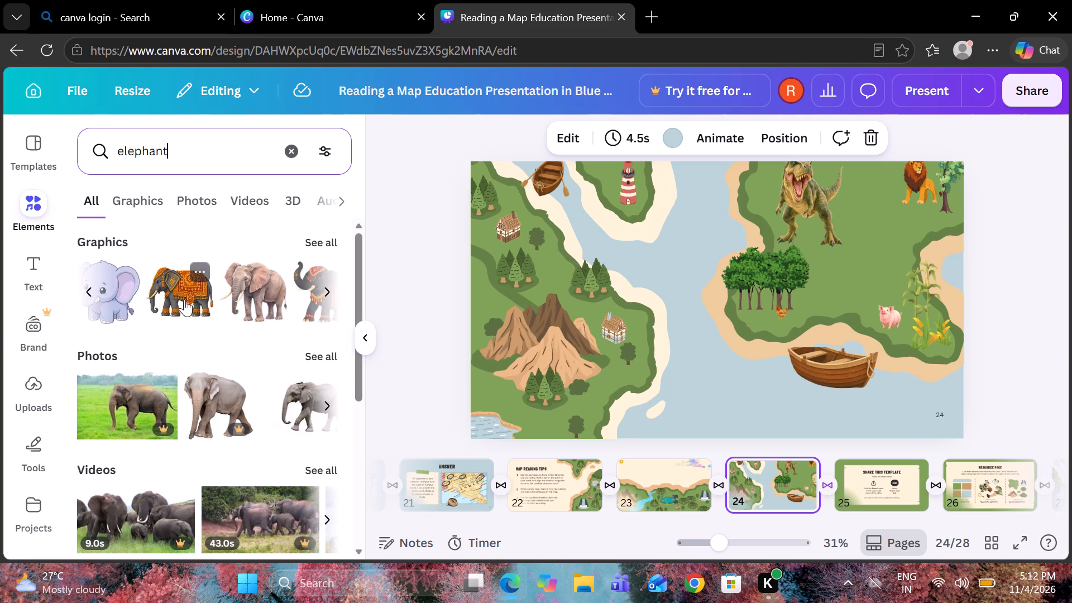
{"action": "scroll", "coordinate": [184, 299], "scroll_direction": "left", "scroll_amount": 3}
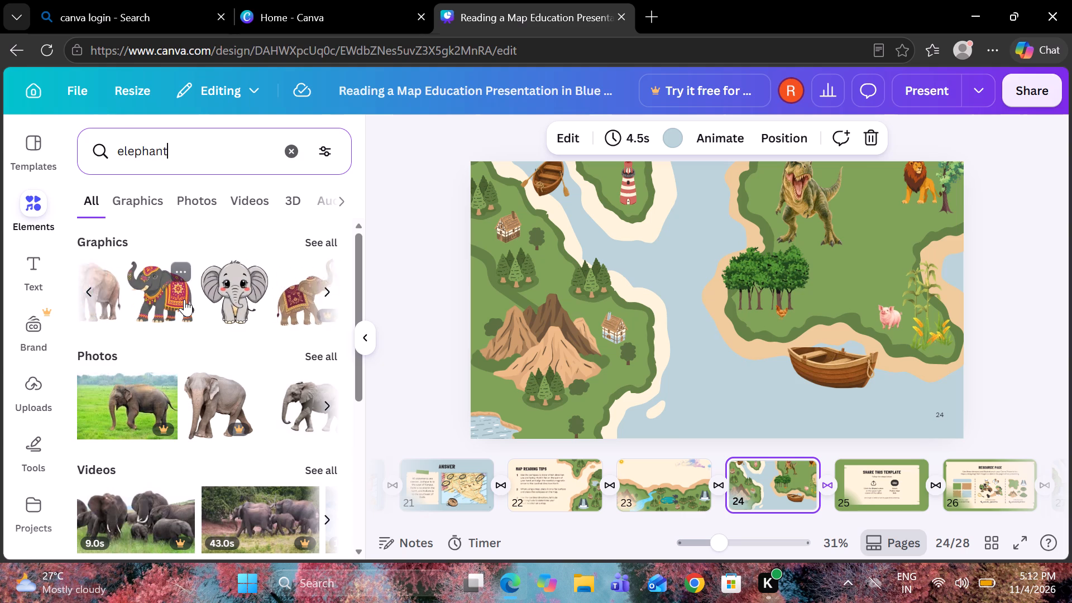
{"action": "scroll", "coordinate": [184, 299], "scroll_direction": "left", "scroll_amount": 1}
{"action": "scroll", "coordinate": [184, 299], "scroll_direction": "right", "scroll_amount": 1}
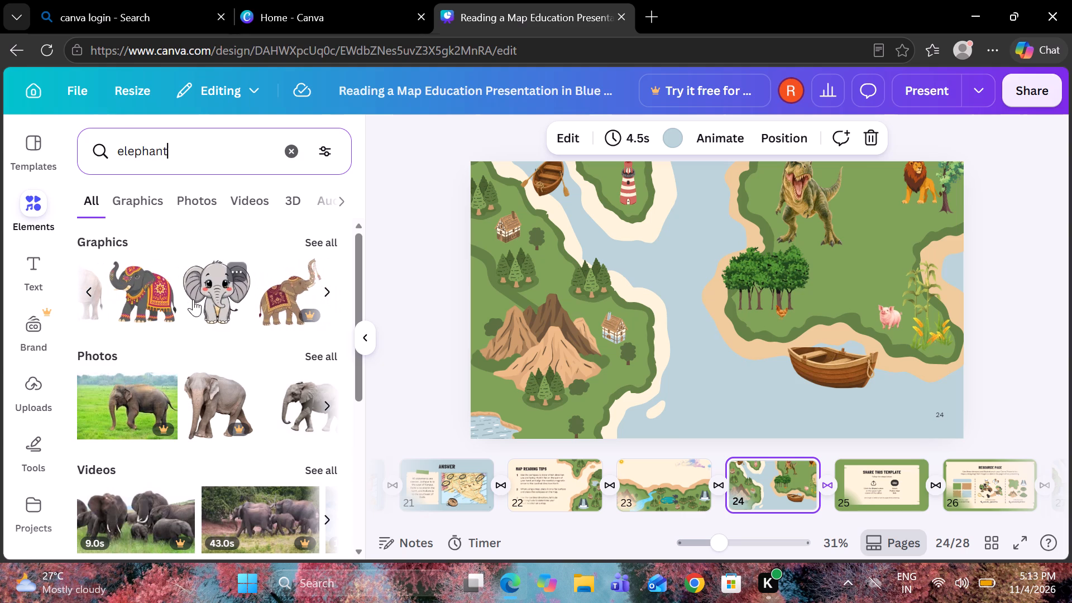
{"action": "scroll", "coordinate": [208, 296], "scroll_direction": "right", "scroll_amount": 4}
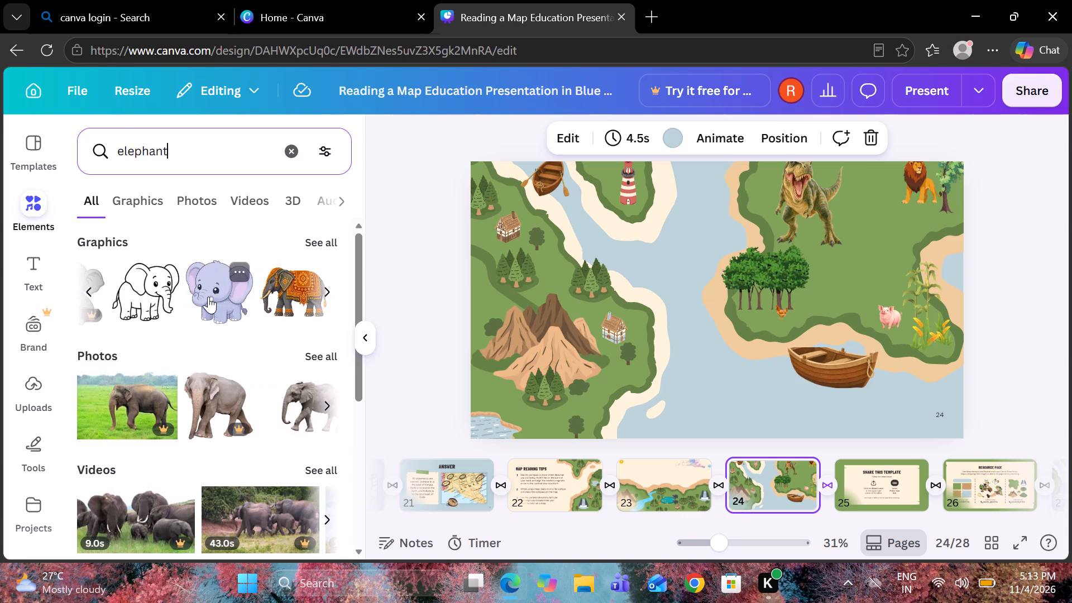
{"action": "scroll", "coordinate": [208, 296], "scroll_direction": "right", "scroll_amount": 1}
{"action": "scroll", "coordinate": [208, 296], "scroll_direction": "left", "scroll_amount": 2}
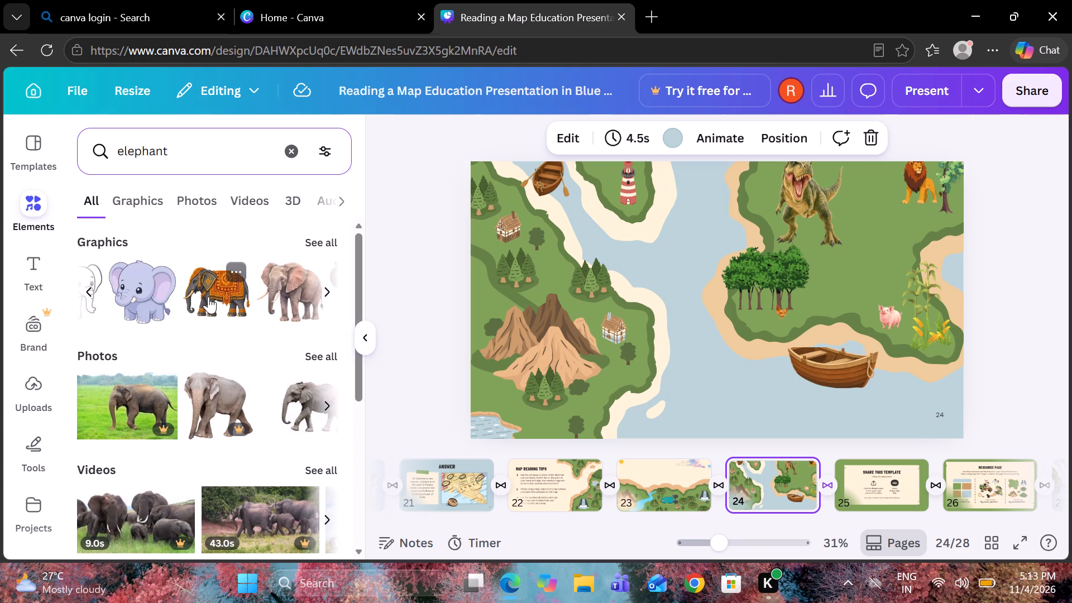
{"action": "scroll", "coordinate": [202, 296], "scroll_direction": "left", "scroll_amount": 2}
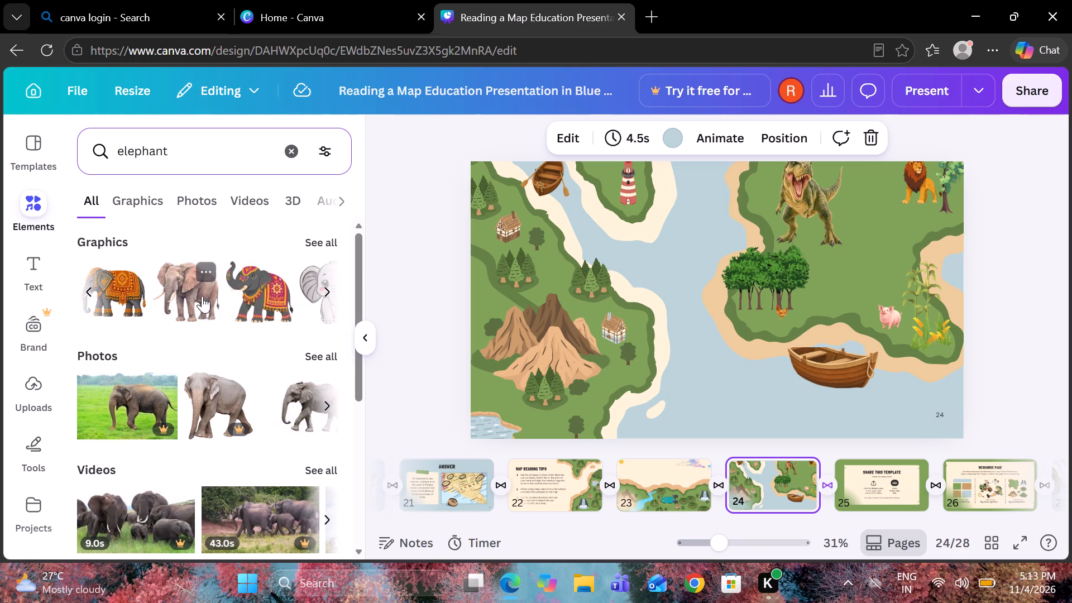
{"action": "scroll", "coordinate": [202, 296], "scroll_direction": "left", "scroll_amount": 1}
{"action": "scroll", "coordinate": [288, 301], "scroll_direction": "left", "scroll_amount": 2}
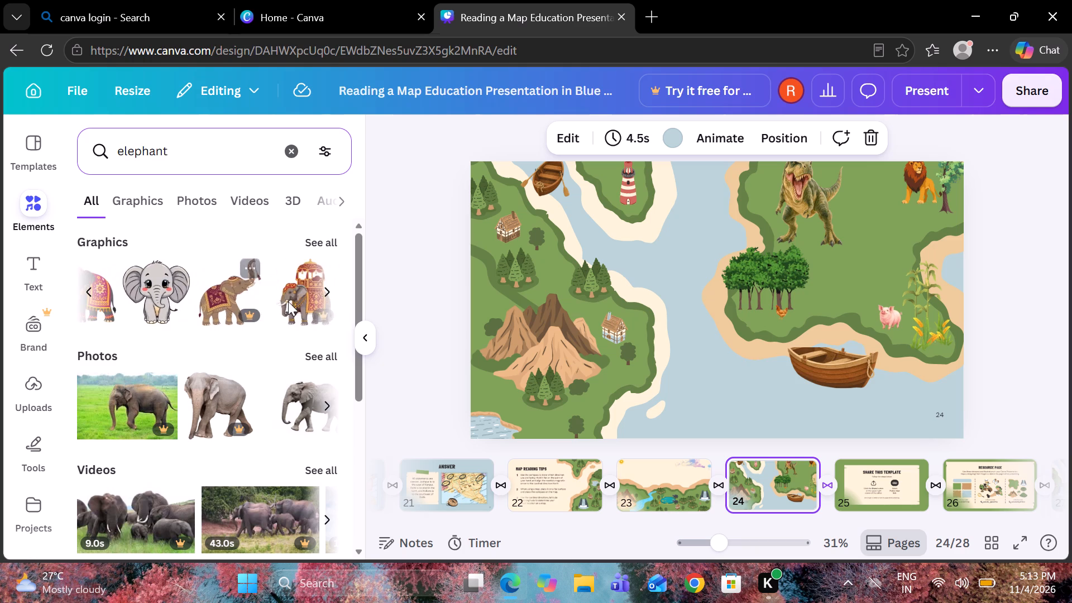
{"action": "scroll", "coordinate": [288, 301], "scroll_direction": "left", "scroll_amount": 4}
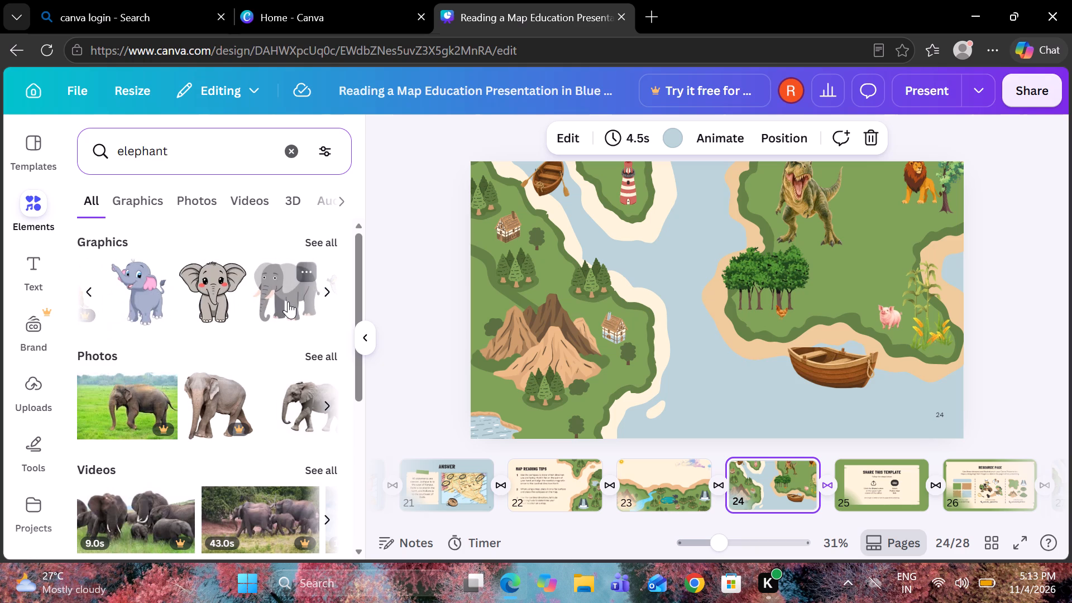
{"action": "scroll", "coordinate": [288, 301], "scroll_direction": "left", "scroll_amount": 1}
{"action": "left_click", "coordinate": [218, 288]}
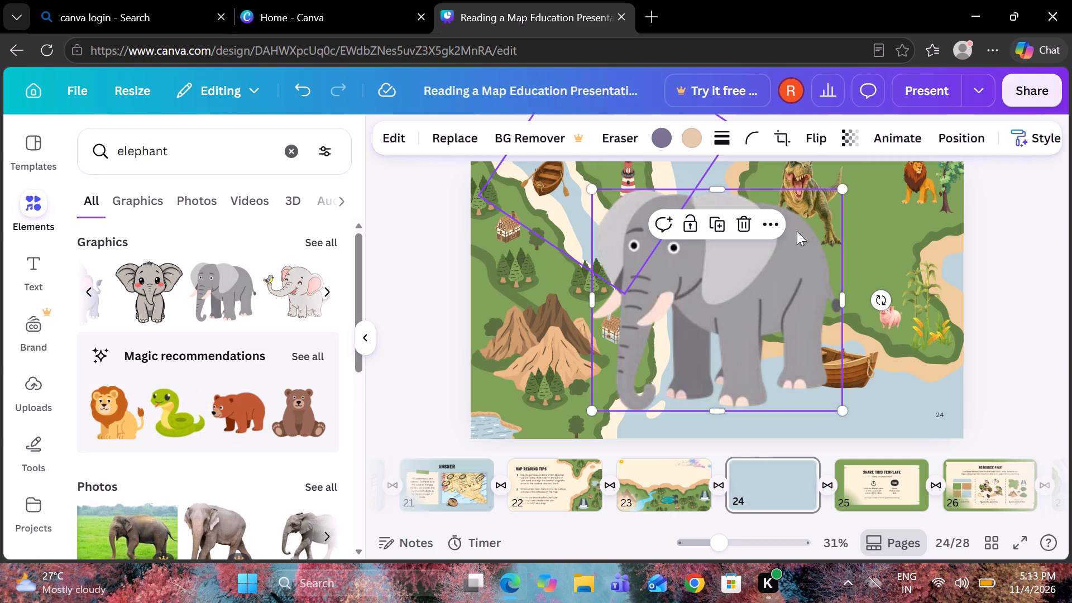
Shrink the elephant and place it on the green land between the dinosaur and the lion, near the page's upper edge.
{"action": "left_click_drag", "start_coordinate": [839, 188], "coordinate": [670, 327]}
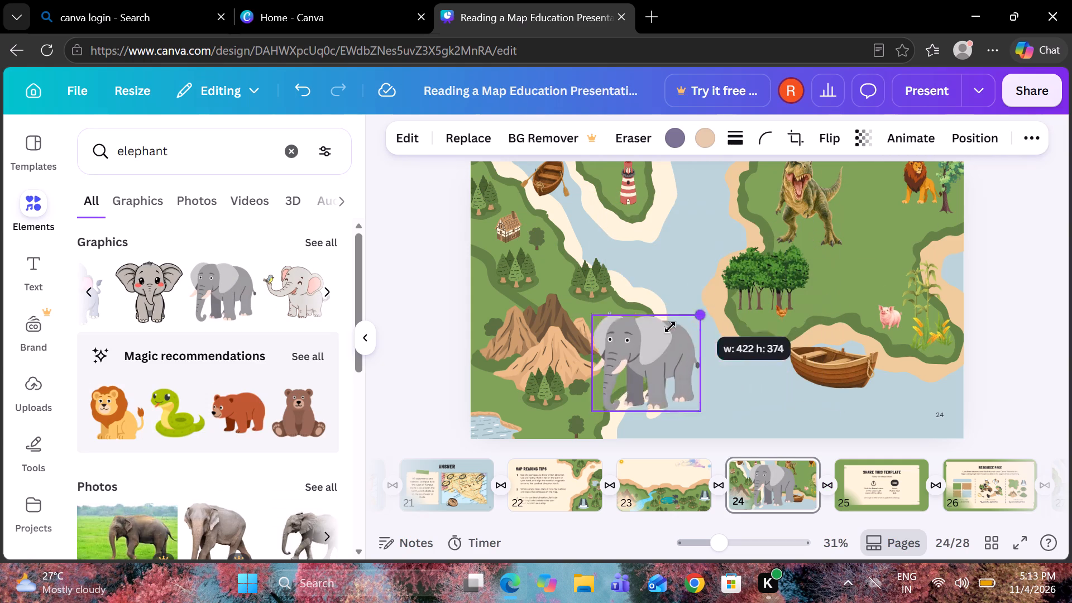
{"action": "left_click_drag", "start_coordinate": [670, 327], "coordinate": [655, 336]}
{"action": "left_click_drag", "start_coordinate": [628, 370], "coordinate": [797, 279]}
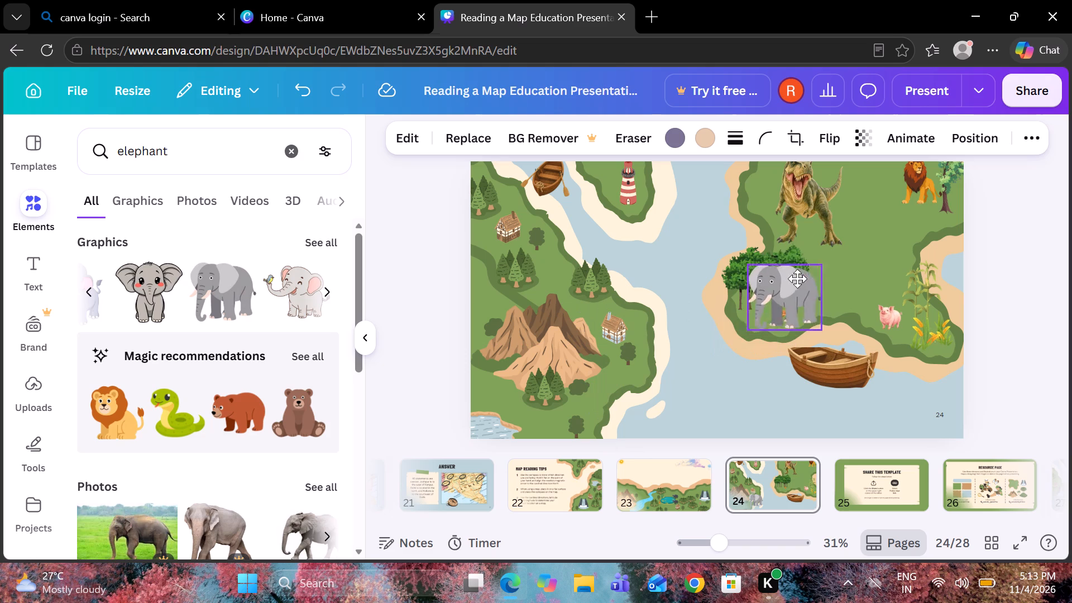
{"action": "left_click_drag", "start_coordinate": [797, 279], "coordinate": [891, 210]}
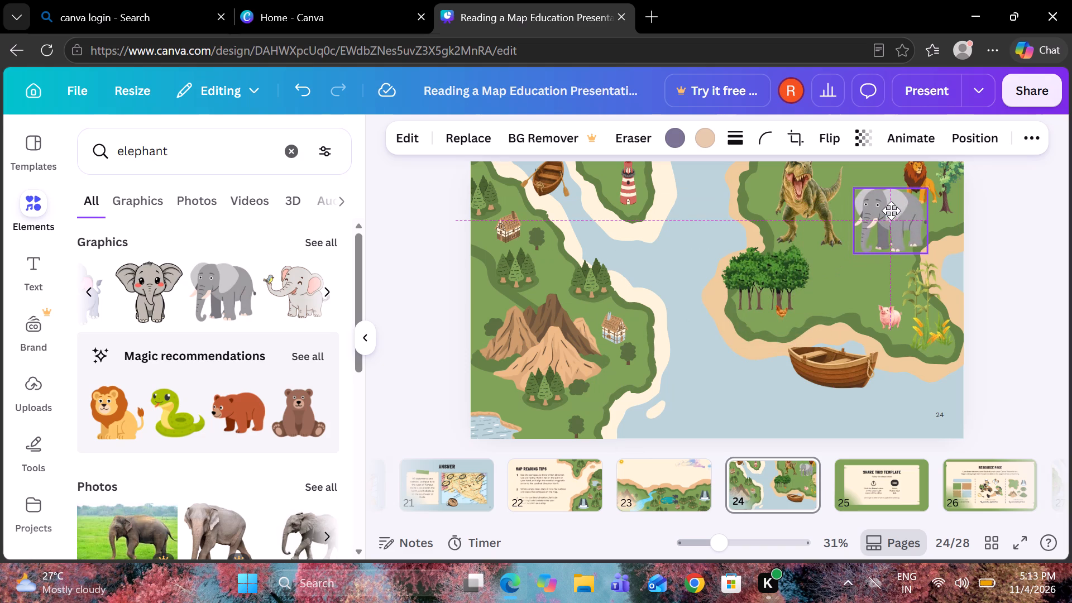
{"action": "left_click_drag", "start_coordinate": [891, 210], "coordinate": [865, 137]}
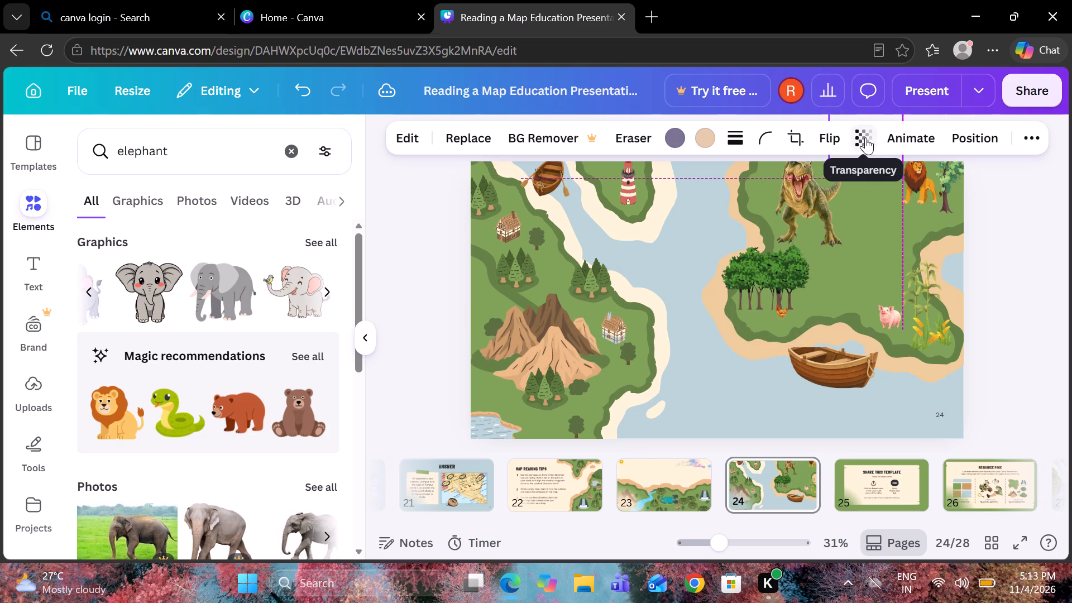
{"action": "left_click_drag", "start_coordinate": [865, 137], "coordinate": [865, 145]}
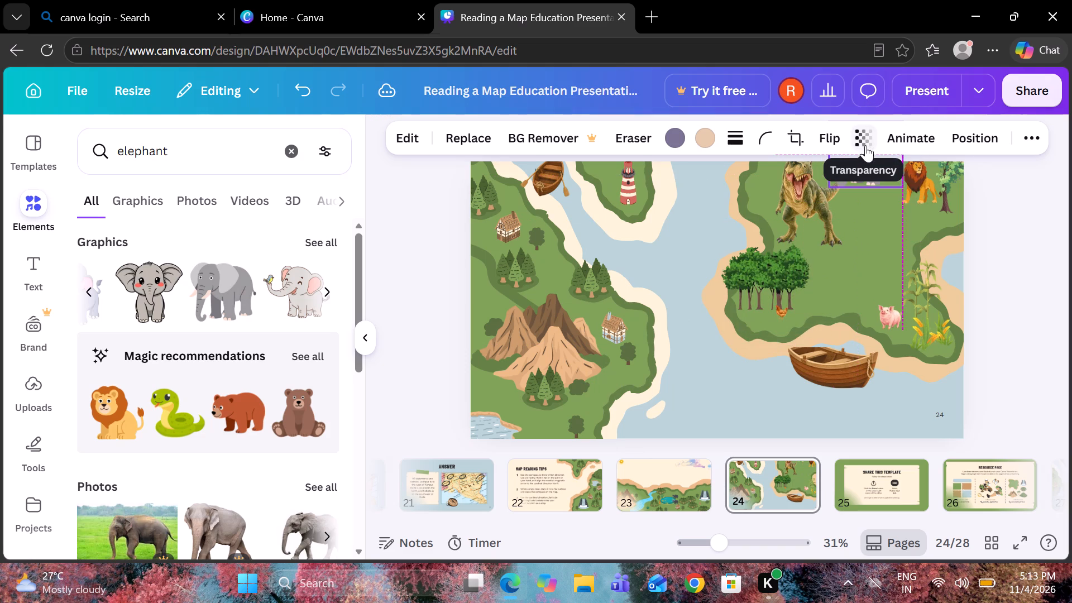
{"action": "left_click_drag", "start_coordinate": [865, 145], "coordinate": [864, 146]}
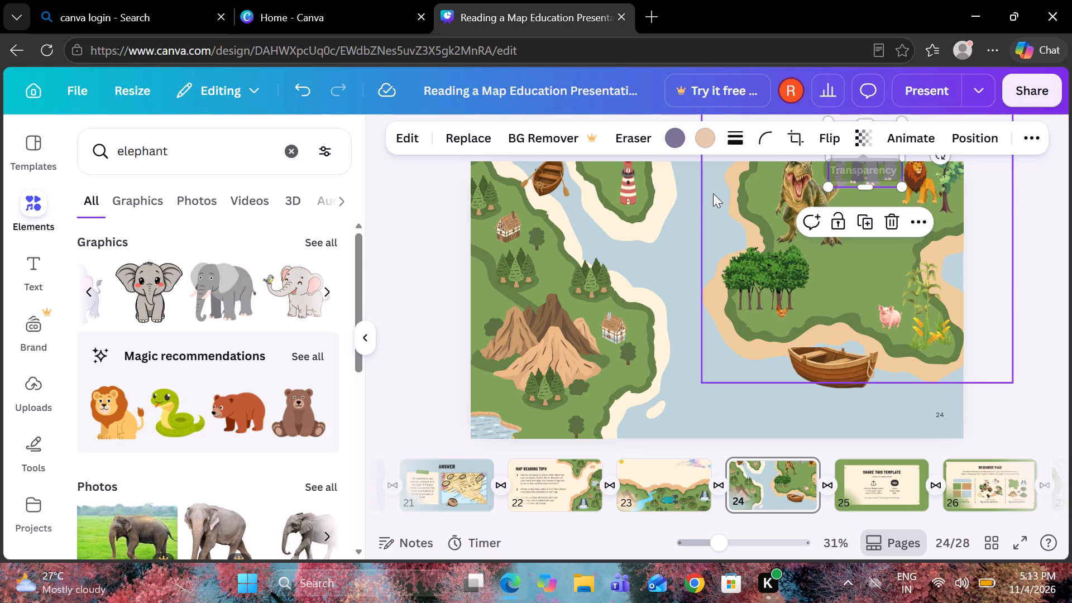
{"action": "left_click", "coordinate": [702, 197]}
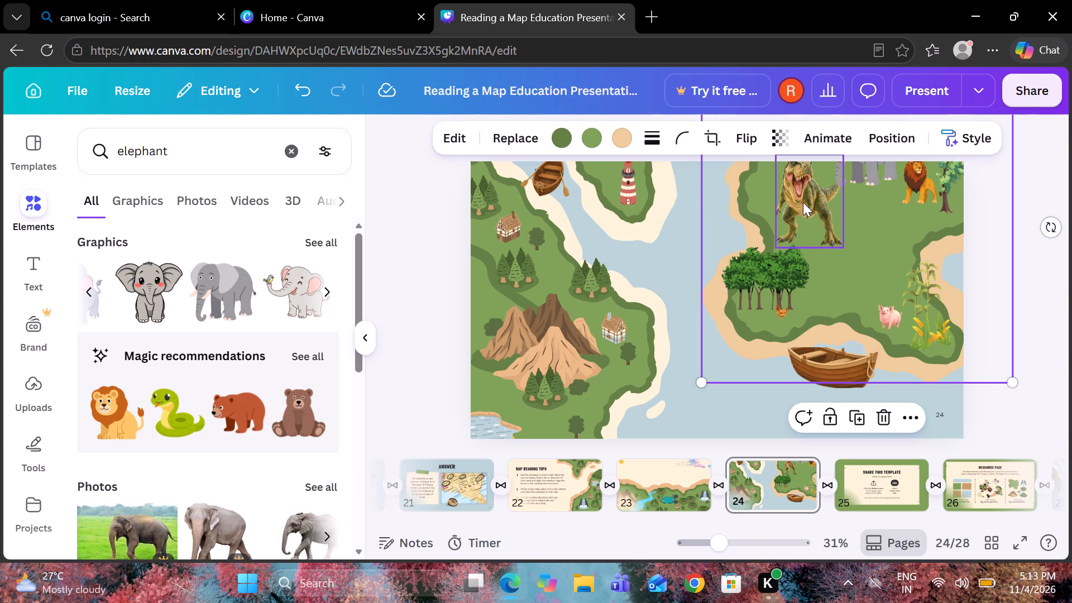
Shift the dinosaur slightly away from the elephant, toward the river side of the landmass.
{"action": "left_click_drag", "start_coordinate": [802, 202], "coordinate": [792, 195]}
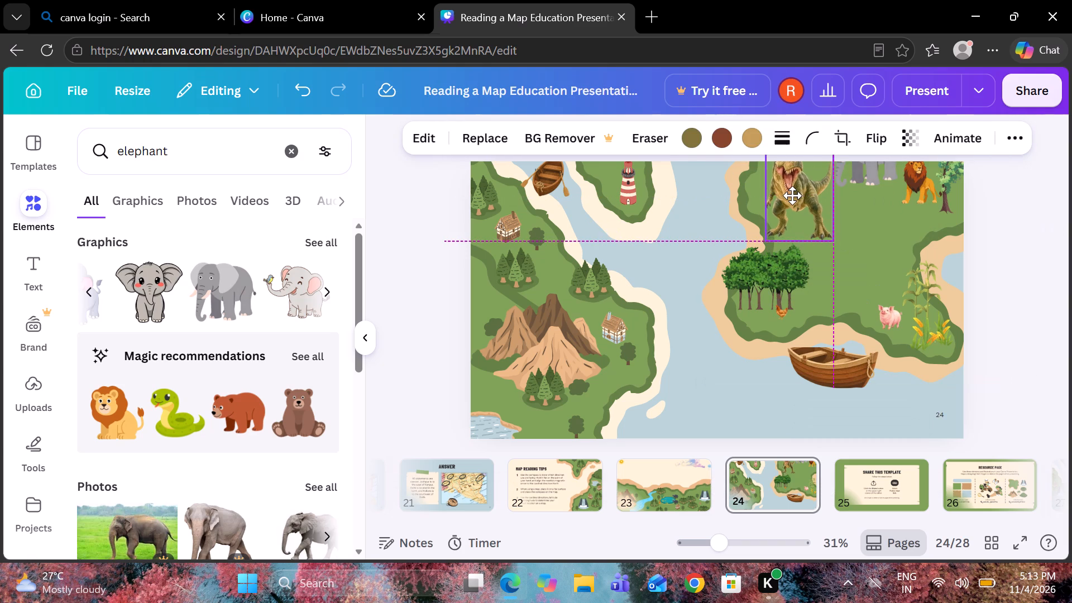
{"action": "left_click_drag", "start_coordinate": [792, 195], "coordinate": [777, 178]}
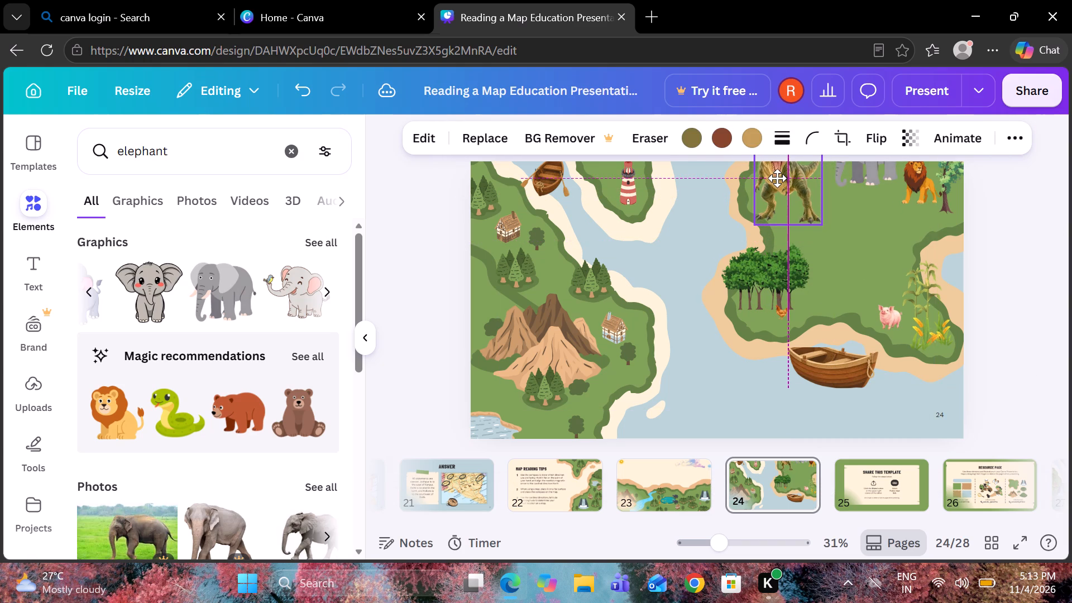
{"action": "left_click_drag", "start_coordinate": [777, 178], "coordinate": [783, 197]}
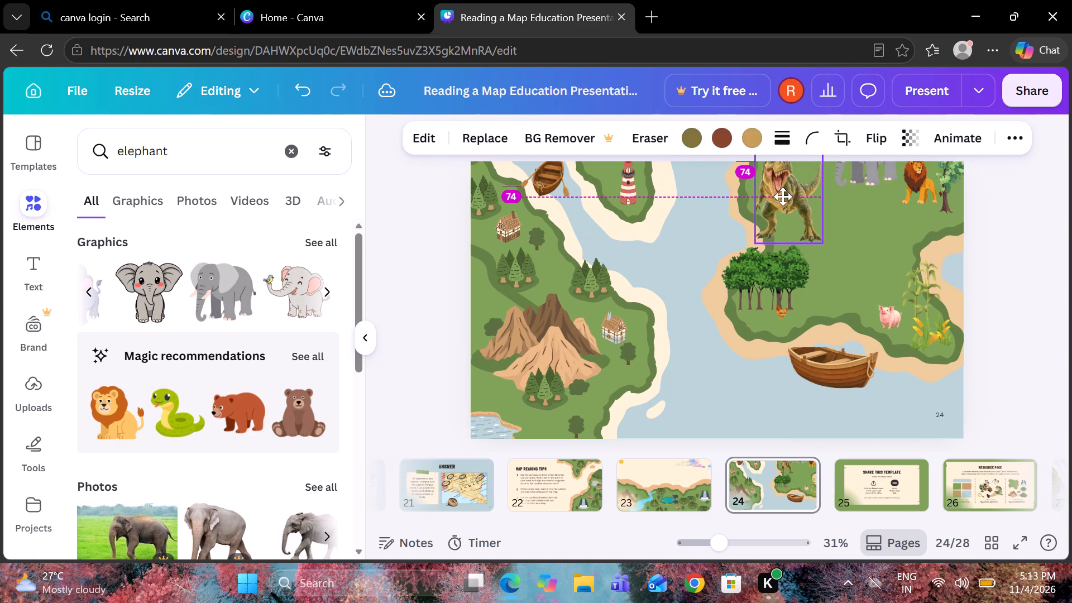
{"action": "left_click_drag", "start_coordinate": [783, 197], "coordinate": [784, 198]}
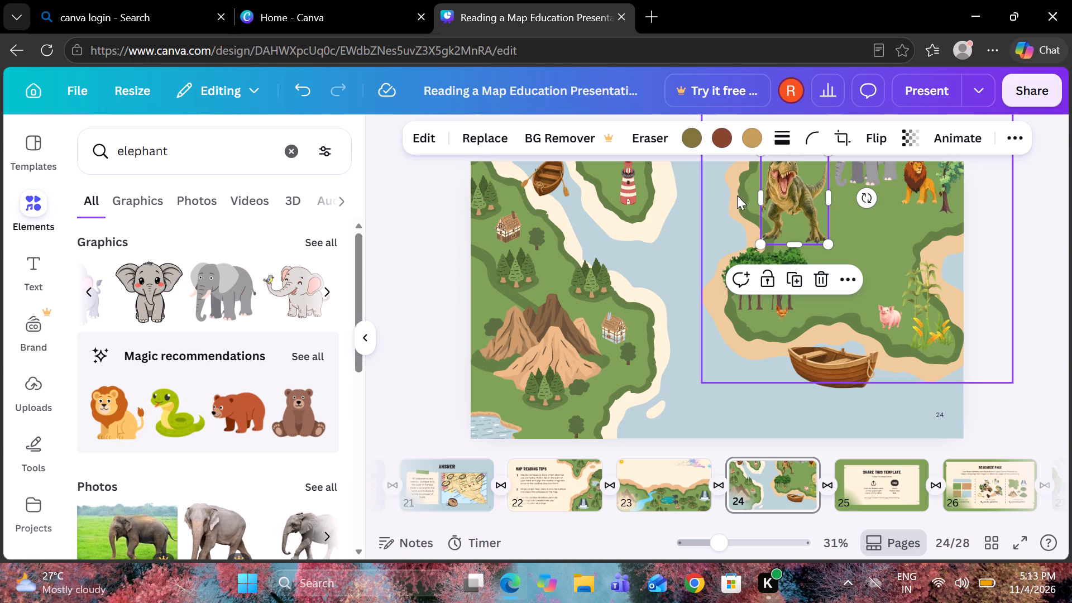
Move the elephant slightly lower between the dinosaur and the lion.
{"action": "left_click_drag", "start_coordinate": [854, 181], "coordinate": [854, 192]}
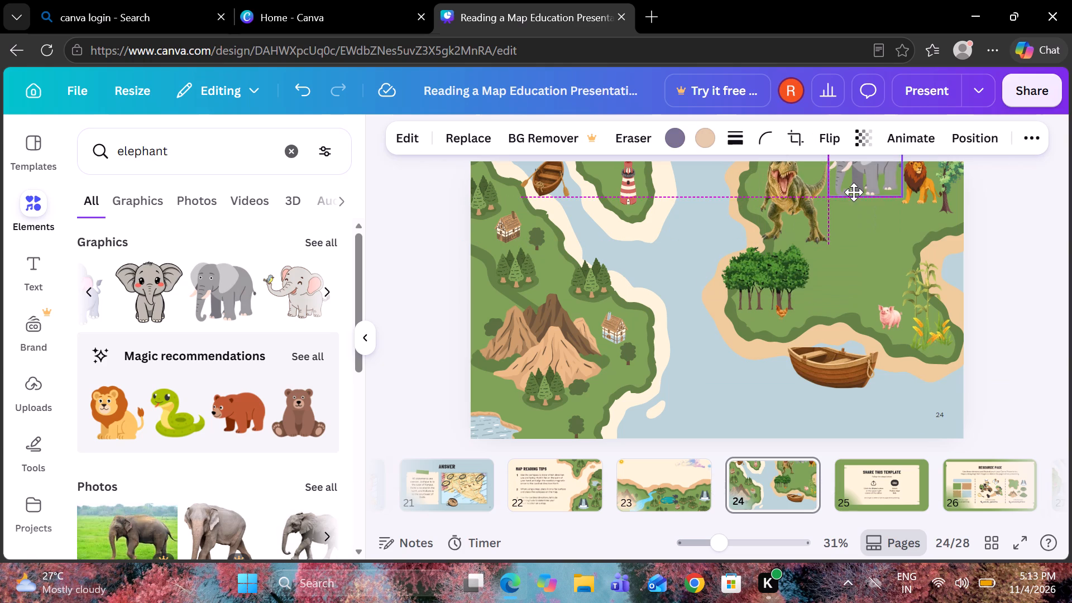
{"action": "left_click_drag", "start_coordinate": [854, 192], "coordinate": [851, 195]}
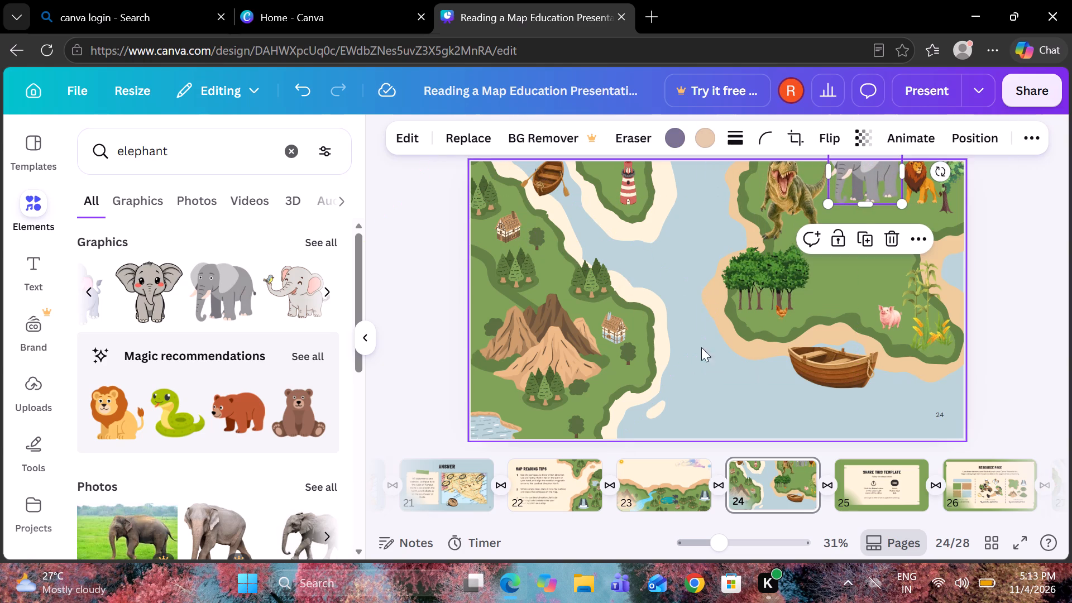
Add the reddish-brown bear standing on all fours from the magic recommendations to page 24.
{"action": "scroll", "coordinate": [285, 401], "scroll_direction": "down", "scroll_amount": 1}
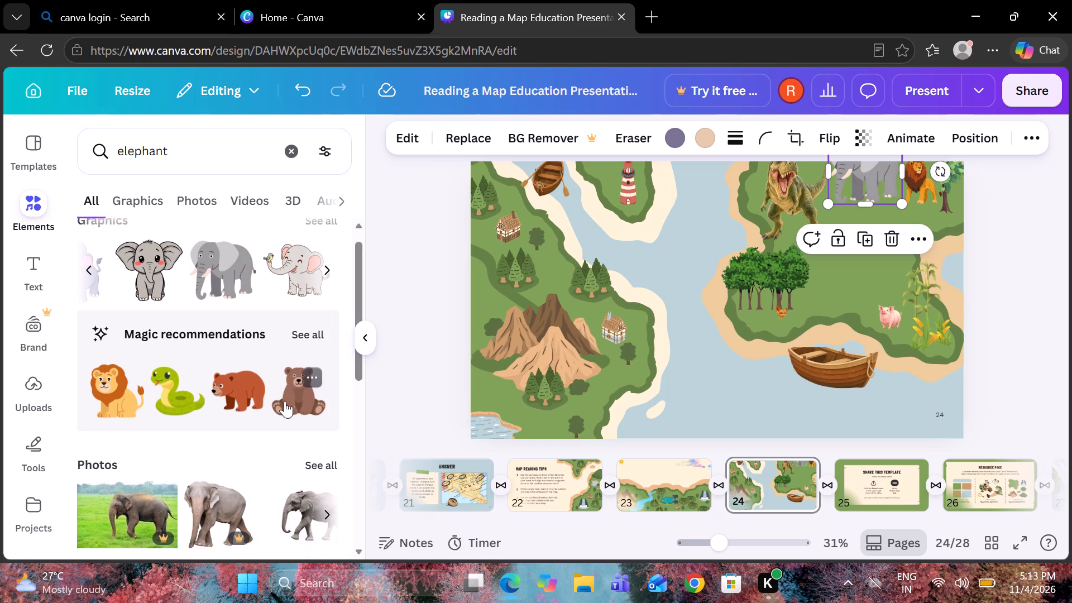
{"action": "scroll", "coordinate": [285, 401], "scroll_direction": "down", "scroll_amount": 2}
{"action": "scroll", "coordinate": [285, 401], "scroll_direction": "up", "scroll_amount": 1}
{"action": "scroll", "coordinate": [285, 401], "scroll_direction": "right", "scroll_amount": 1}
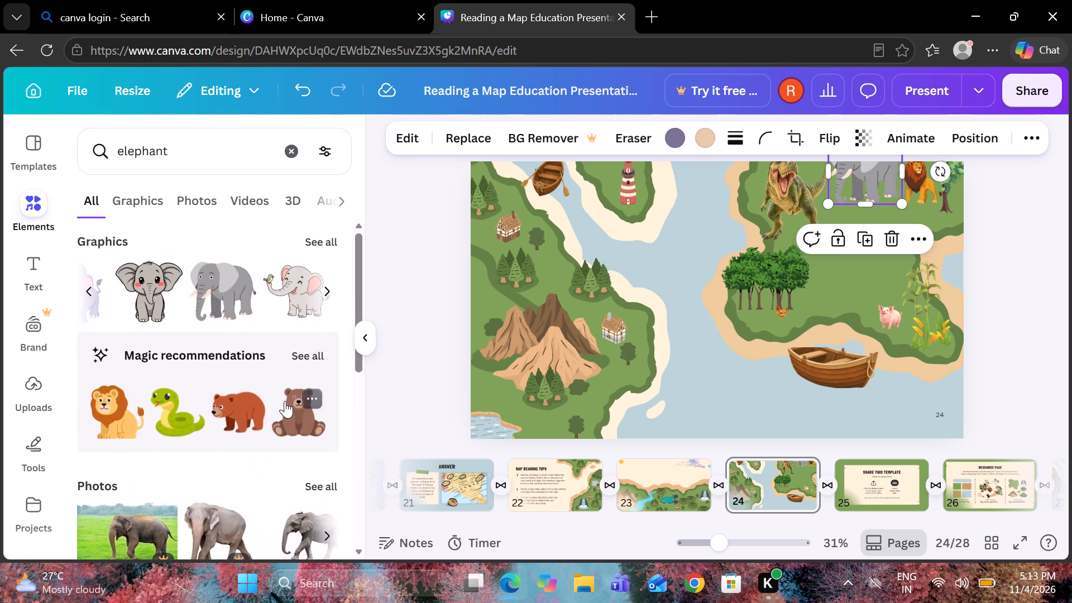
{"action": "left_click", "coordinate": [236, 415]}
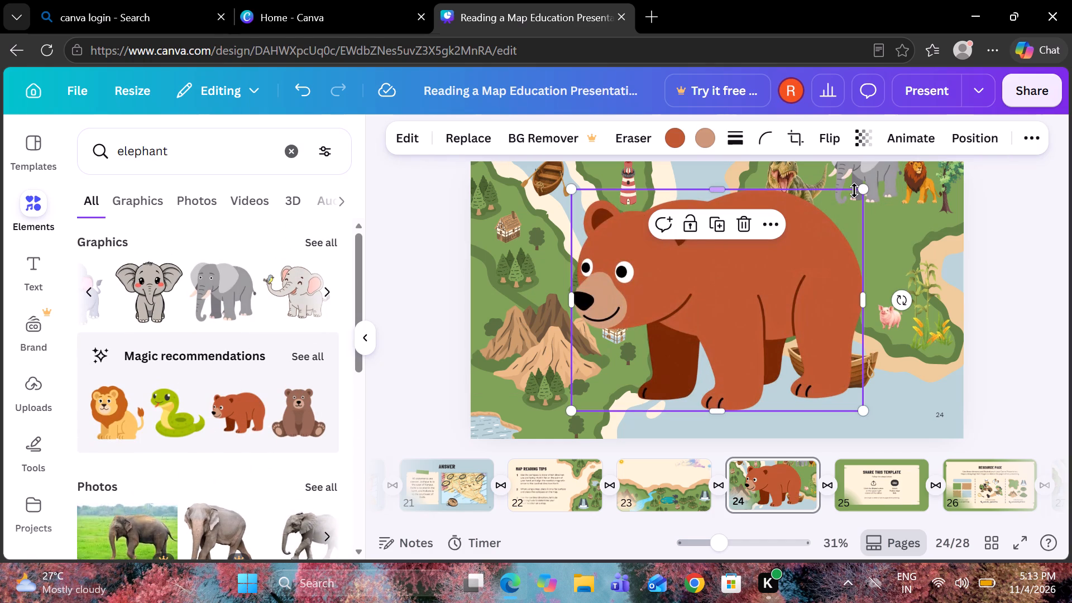
Shrink the bear to a small figure and place it on the green land directly below the lion.
{"action": "left_click_drag", "start_coordinate": [798, 234], "coordinate": [862, 192]}
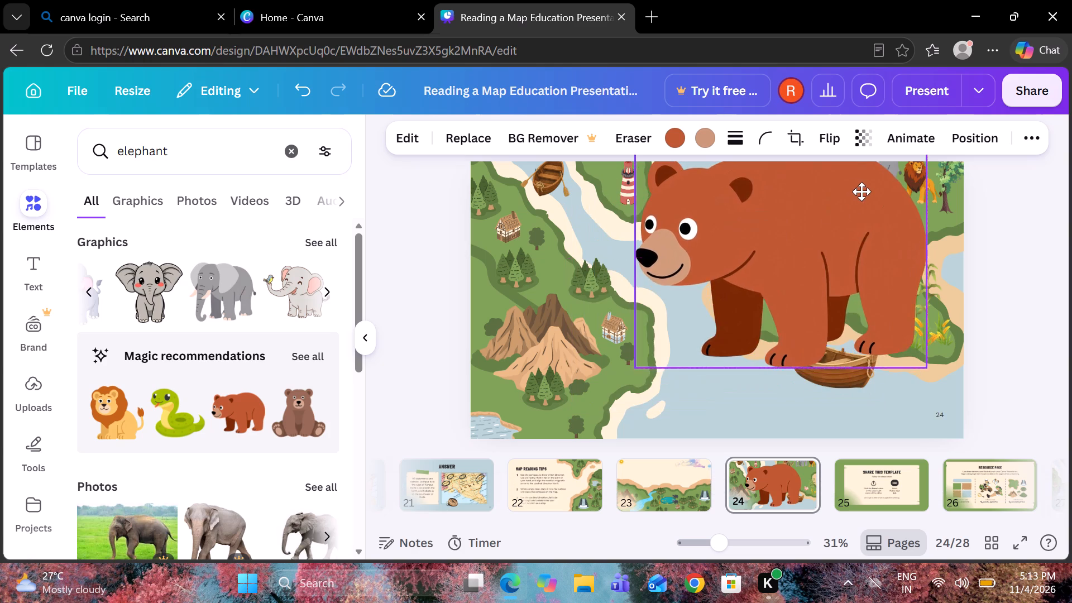
{"action": "left_click_drag", "start_coordinate": [862, 192], "coordinate": [733, 265]}
{"action": "left_click_drag", "start_coordinate": [797, 219], "coordinate": [781, 227]}
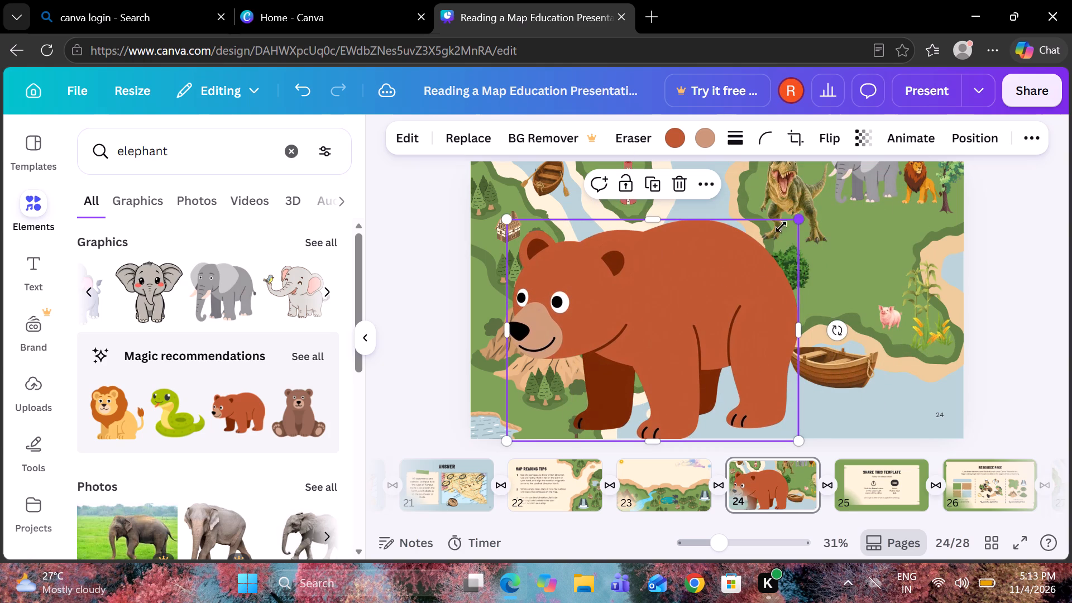
{"action": "left_click_drag", "start_coordinate": [781, 227], "coordinate": [553, 392]}
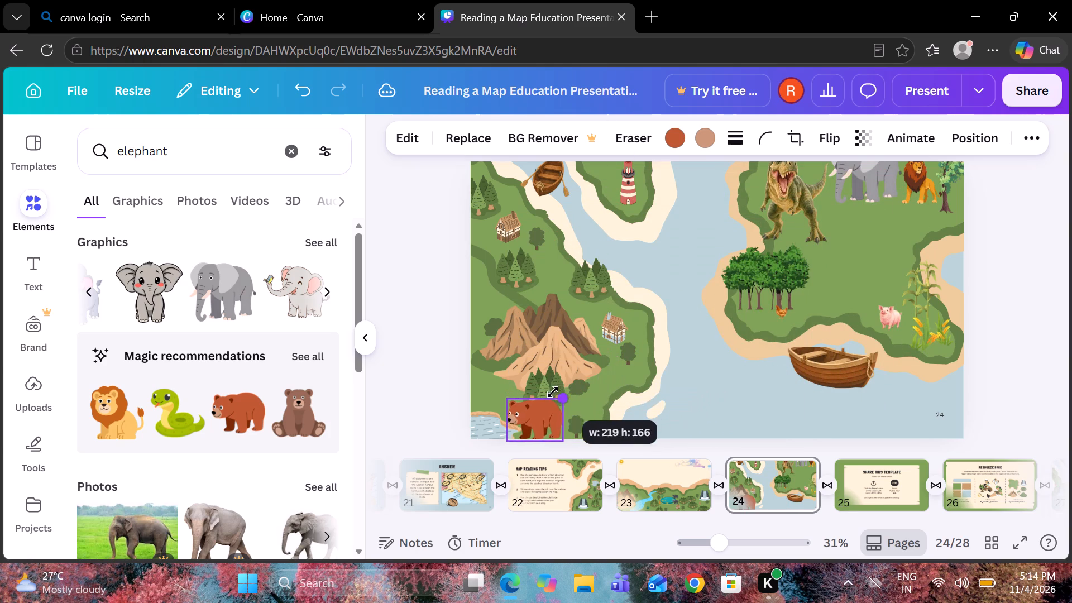
{"action": "left_click_drag", "start_coordinate": [553, 392], "coordinate": [539, 397]}
{"action": "left_click_drag", "start_coordinate": [526, 421], "coordinate": [529, 413]}
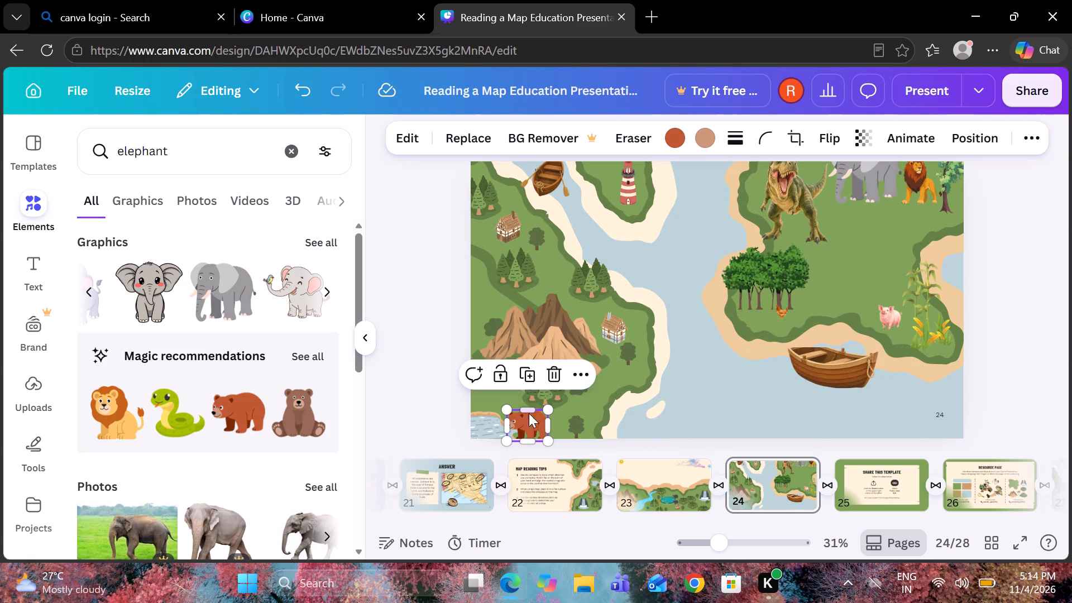
{"action": "left_click_drag", "start_coordinate": [529, 413], "coordinate": [870, 244]}
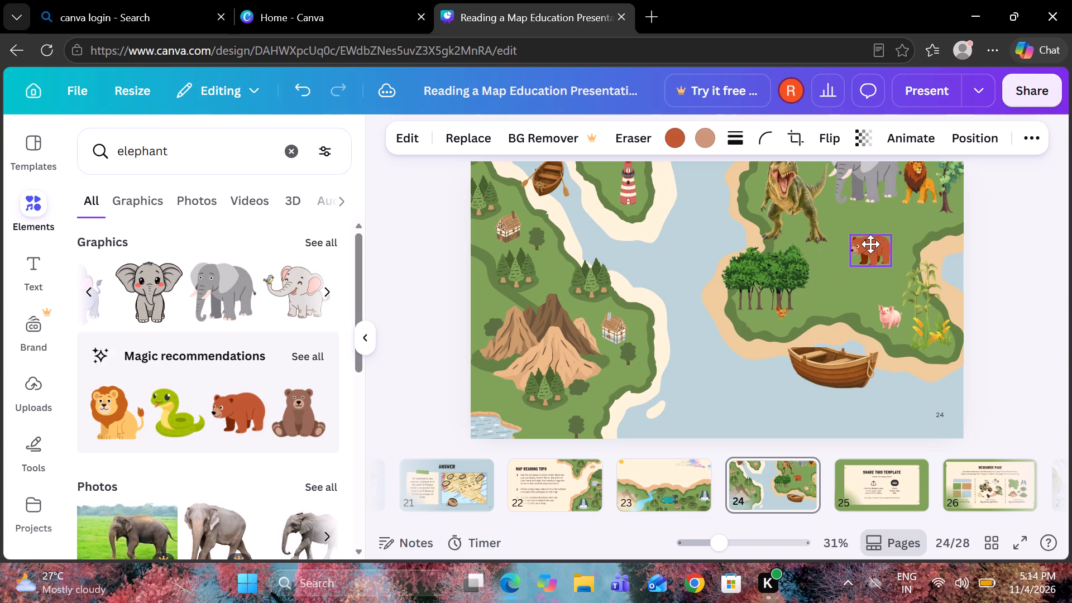
{"action": "left_click_drag", "start_coordinate": [870, 244], "coordinate": [923, 220]}
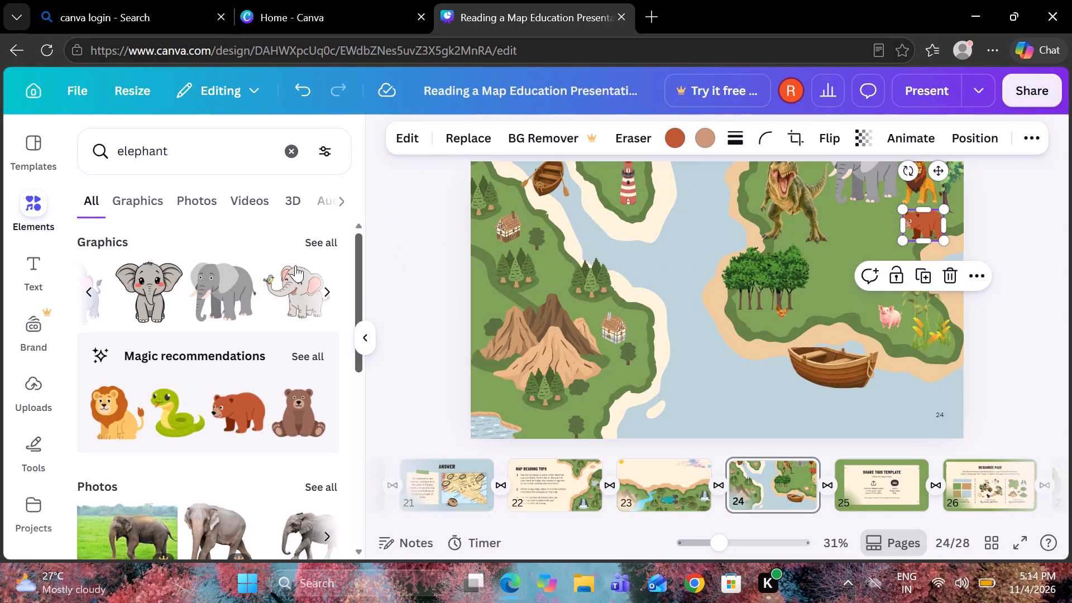
Look through the elephant search results, including the graphics, magic recommendations, photos, videos and 3D items, for further animals.
{"action": "scroll", "coordinate": [226, 431], "scroll_direction": "down", "scroll_amount": 4}
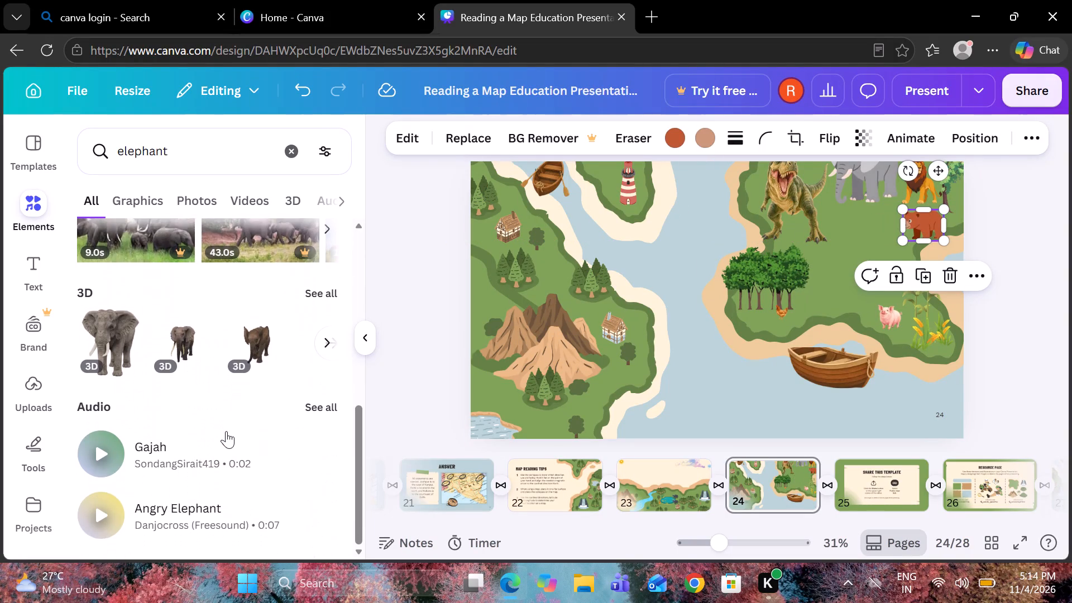
{"action": "scroll", "coordinate": [226, 431], "scroll_direction": "down", "scroll_amount": 1}
{"action": "scroll", "coordinate": [226, 431], "scroll_direction": "up", "scroll_amount": 3}
{"action": "scroll", "coordinate": [226, 431], "scroll_direction": "down", "scroll_amount": 3}
{"action": "scroll", "coordinate": [226, 431], "scroll_direction": "up", "scroll_amount": 2}
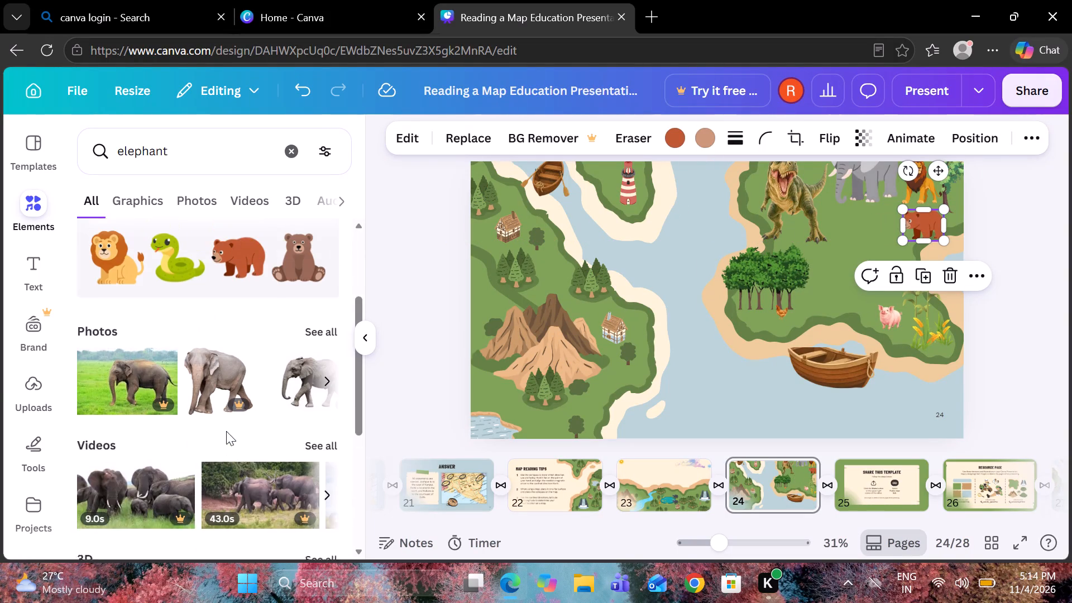
{"action": "scroll", "coordinate": [34, 420], "scroll_direction": "down", "scroll_amount": 2}
{"action": "scroll", "coordinate": [34, 420], "scroll_direction": "up", "scroll_amount": 2}
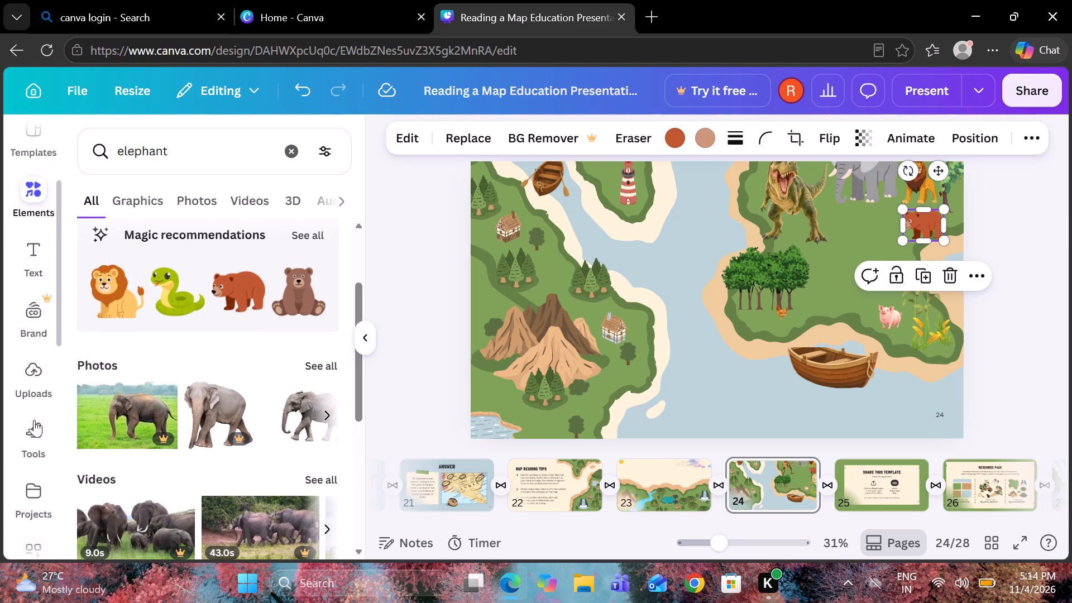
{"action": "scroll", "coordinate": [34, 420], "scroll_direction": "up", "scroll_amount": 1}
{"action": "scroll", "coordinate": [34, 420], "scroll_direction": "down", "scroll_amount": 5}
{"action": "scroll", "coordinate": [34, 420], "scroll_direction": "up", "scroll_amount": 5}
{"action": "scroll", "coordinate": [34, 420], "scroll_direction": "down", "scroll_amount": 4}
{"action": "scroll", "coordinate": [34, 420], "scroll_direction": "up", "scroll_amount": 8}
{"action": "scroll", "coordinate": [191, 385], "scroll_direction": "down", "scroll_amount": 2}
{"action": "scroll", "coordinate": [191, 385], "scroll_direction": "up", "scroll_amount": 2}
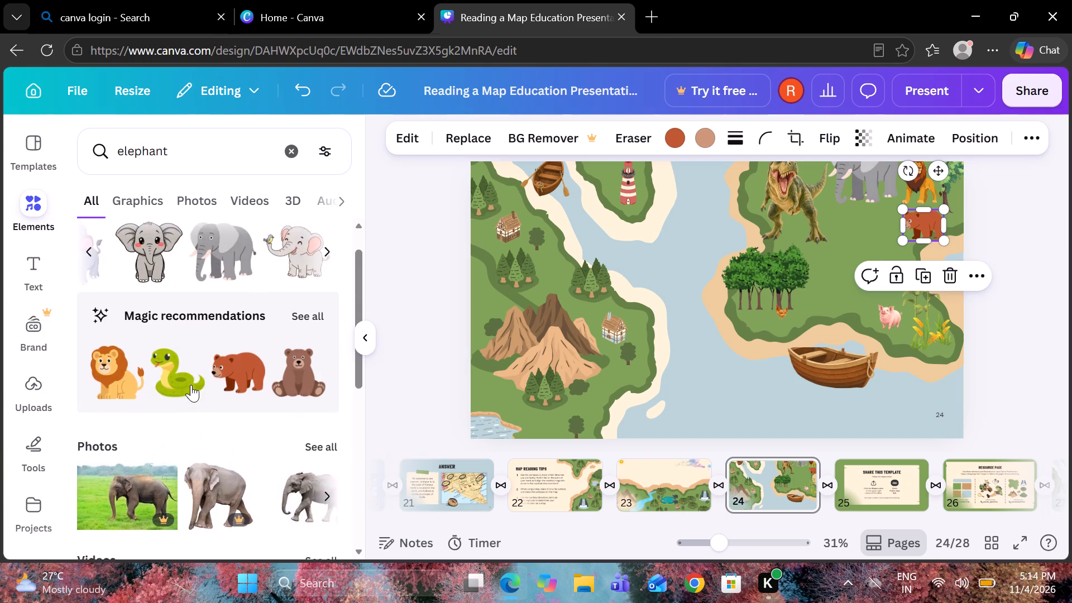
{"action": "scroll", "coordinate": [237, 300], "scroll_direction": "left", "scroll_amount": 1}
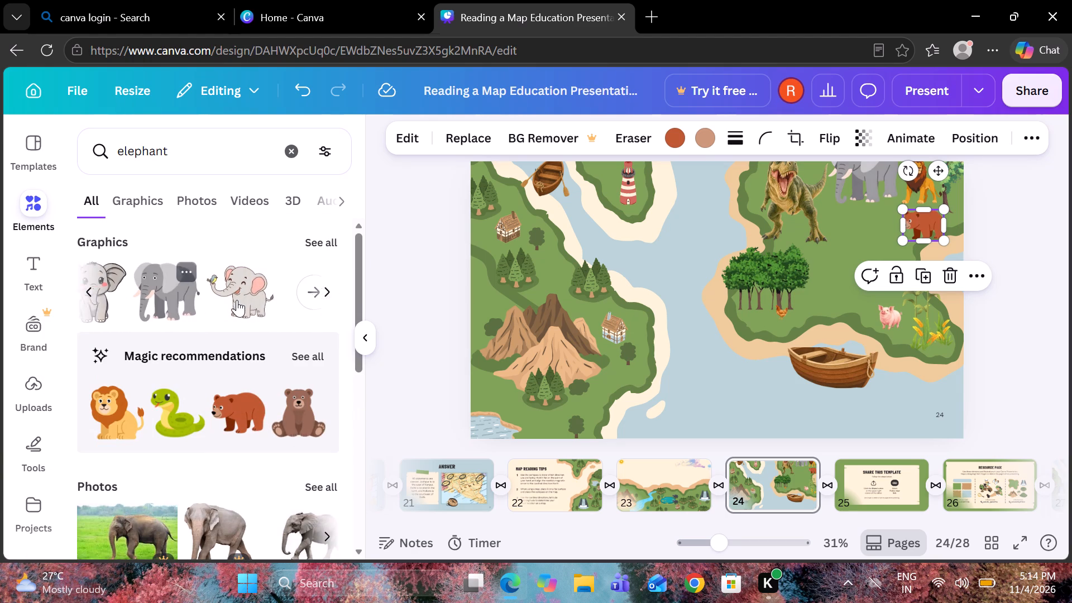
{"action": "scroll", "coordinate": [237, 300], "scroll_direction": "left", "scroll_amount": 4}
{"action": "scroll", "coordinate": [237, 300], "scroll_direction": "right", "scroll_amount": 2}
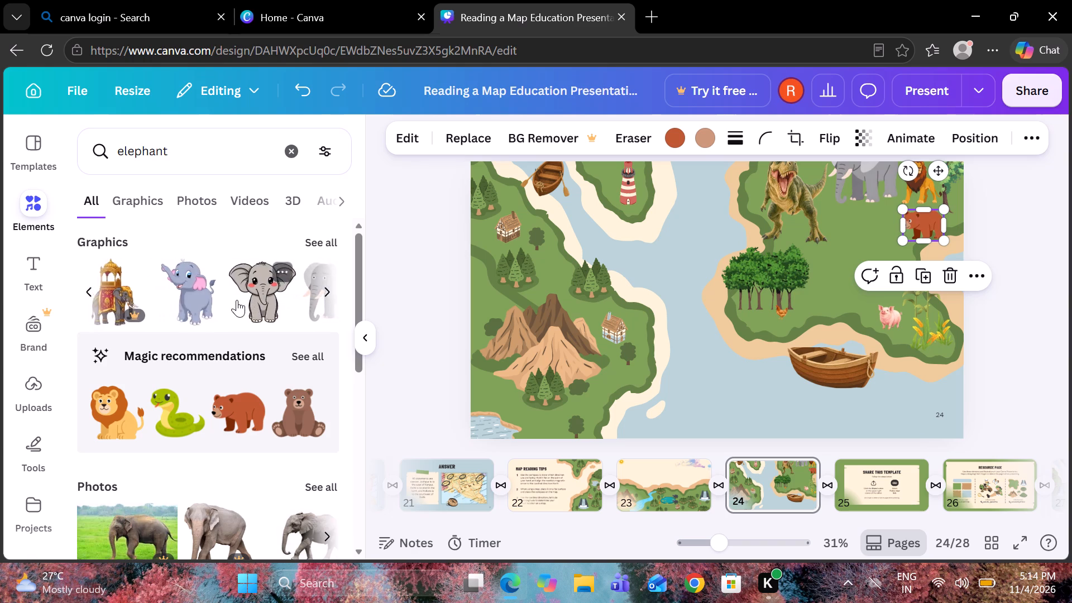
{"action": "scroll", "coordinate": [237, 300], "scroll_direction": "right", "scroll_amount": 3}
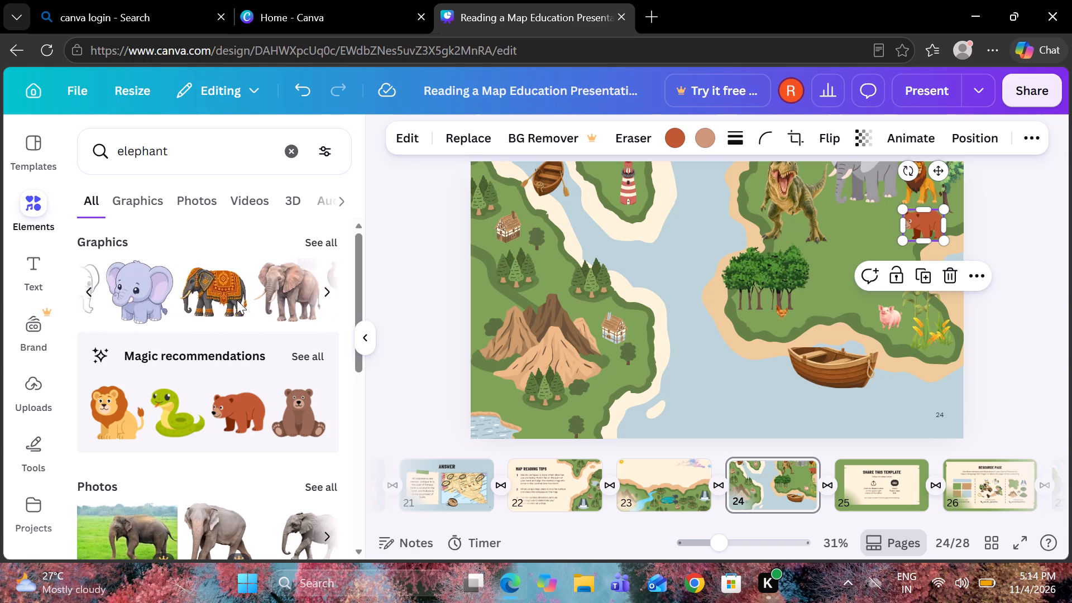
{"action": "scroll", "coordinate": [237, 300], "scroll_direction": "right", "scroll_amount": 1}
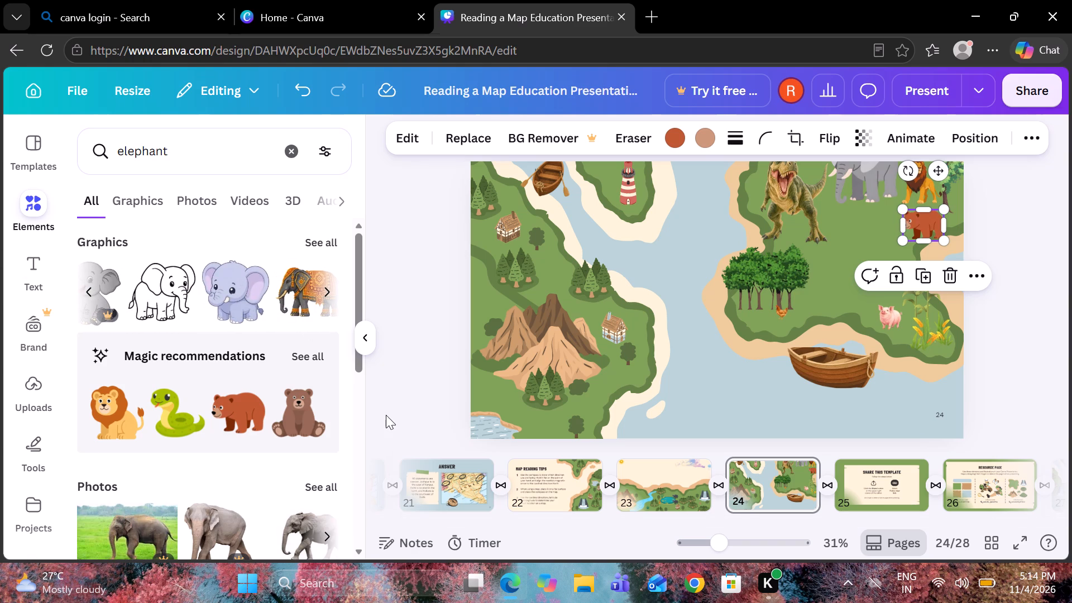
Look through the pages following page 24 and open the online class background on page 27.
{"action": "scroll", "coordinate": [386, 415], "scroll_direction": "up", "scroll_amount": 3}
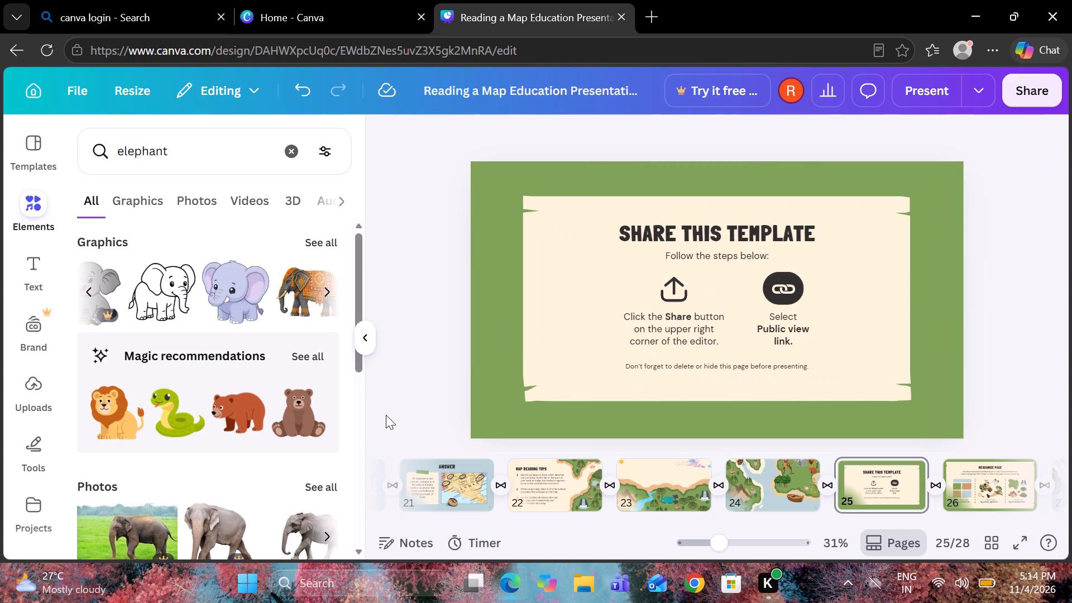
{"action": "scroll", "coordinate": [386, 415], "scroll_direction": "up", "scroll_amount": 1}
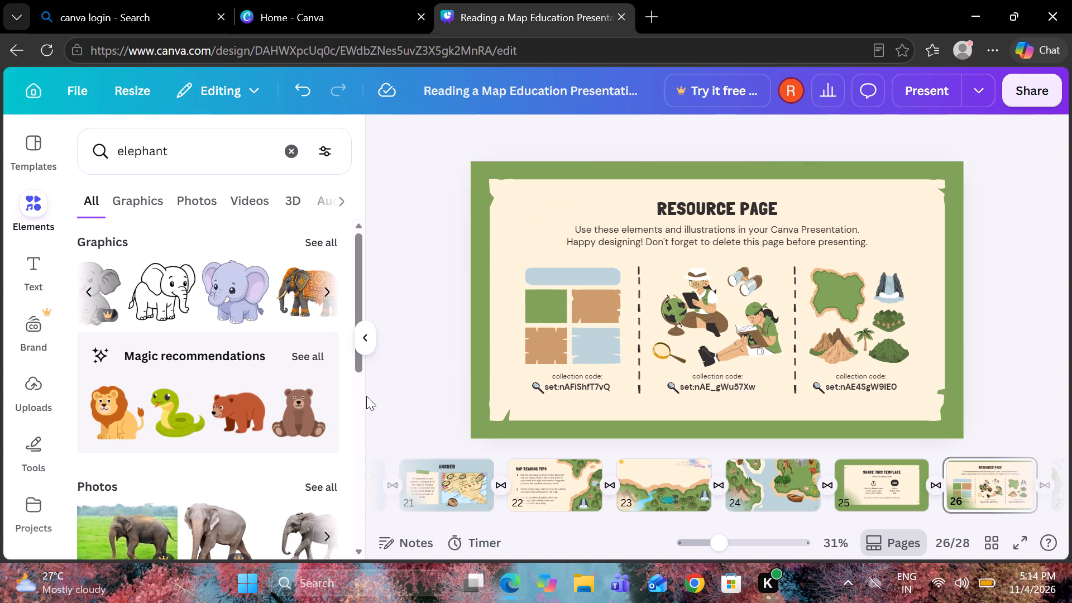
{"action": "scroll", "coordinate": [576, 531], "scroll_direction": "left", "scroll_amount": 2}
{"action": "scroll", "coordinate": [743, 505], "scroll_direction": "left", "scroll_amount": 1}
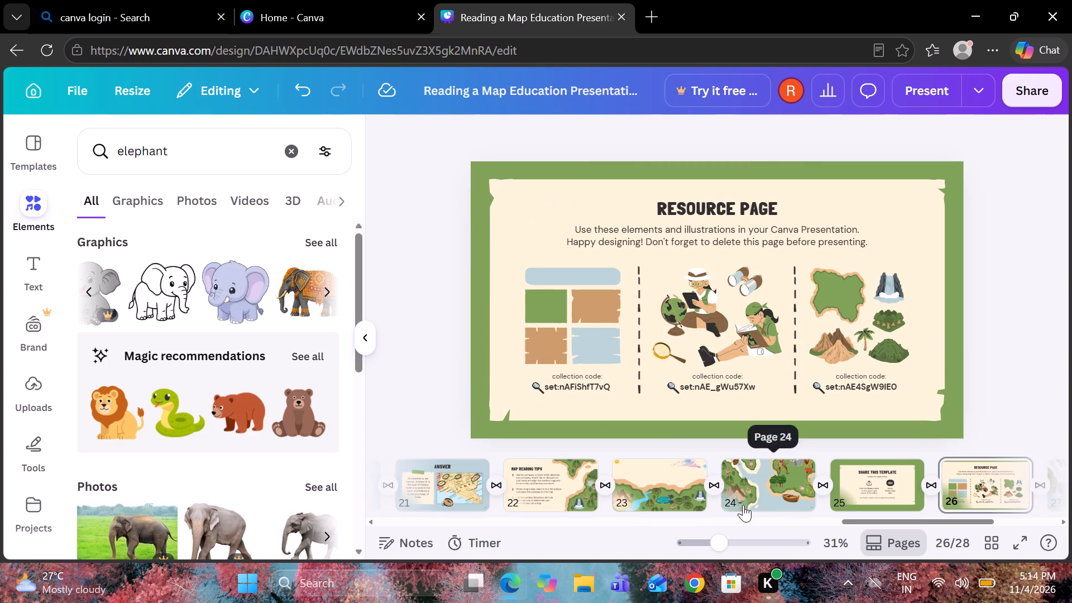
{"action": "scroll", "coordinate": [743, 505], "scroll_direction": "left", "scroll_amount": 3}
{"action": "scroll", "coordinate": [743, 505], "scroll_direction": "down", "scroll_amount": 1}
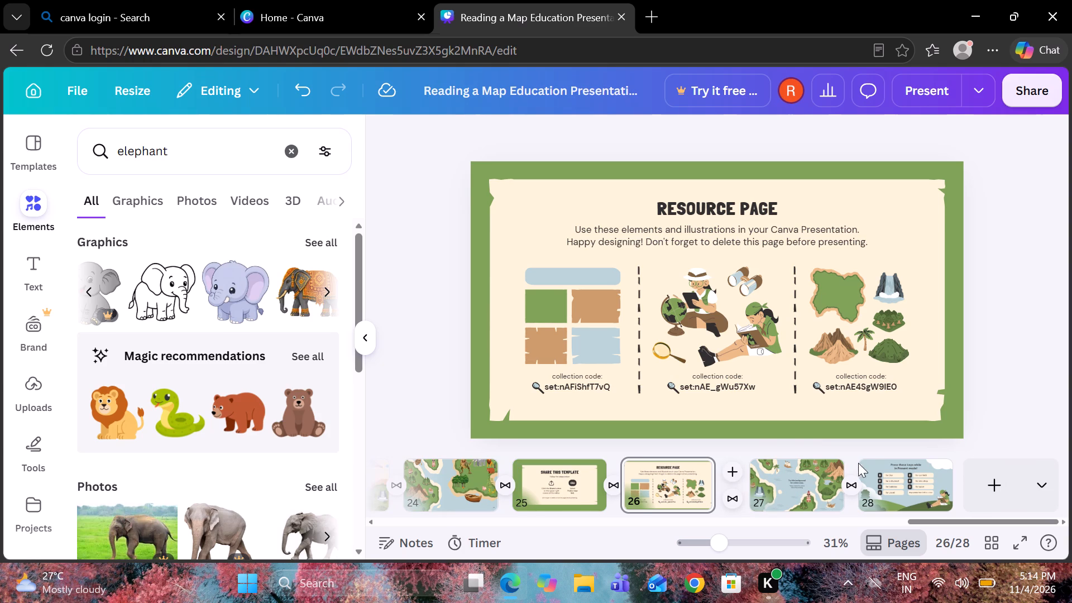
{"action": "left_click", "coordinate": [805, 469]}
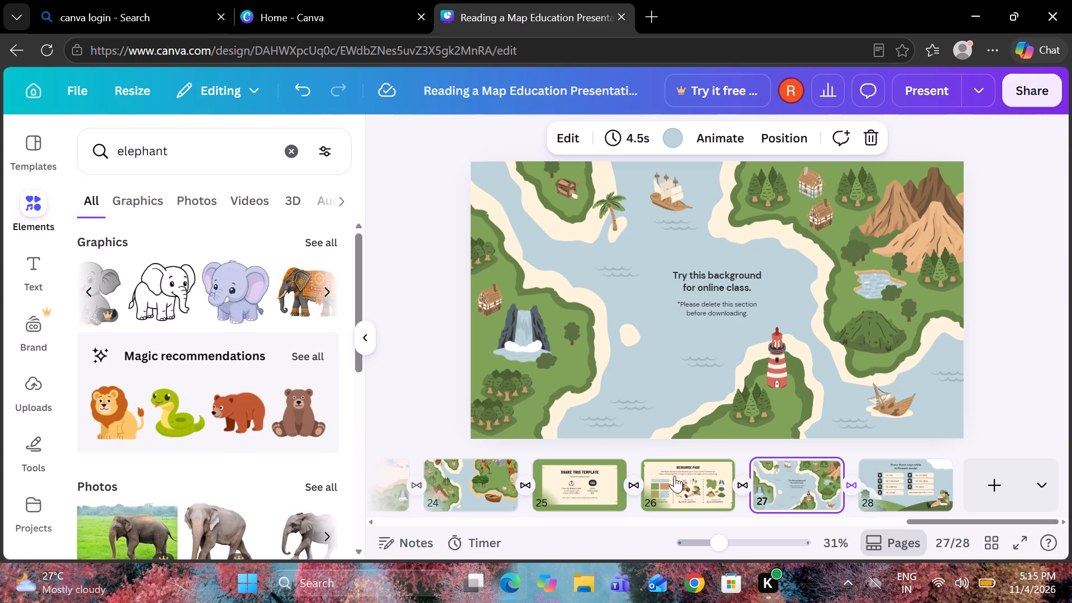
Browse the page thumbnails back toward the start of the presentation and open the My Treasure Map page, page 6.
{"action": "scroll", "coordinate": [674, 476], "scroll_direction": "left", "scroll_amount": 4}
{"action": "scroll", "coordinate": [755, 492], "scroll_direction": "left", "scroll_amount": 2}
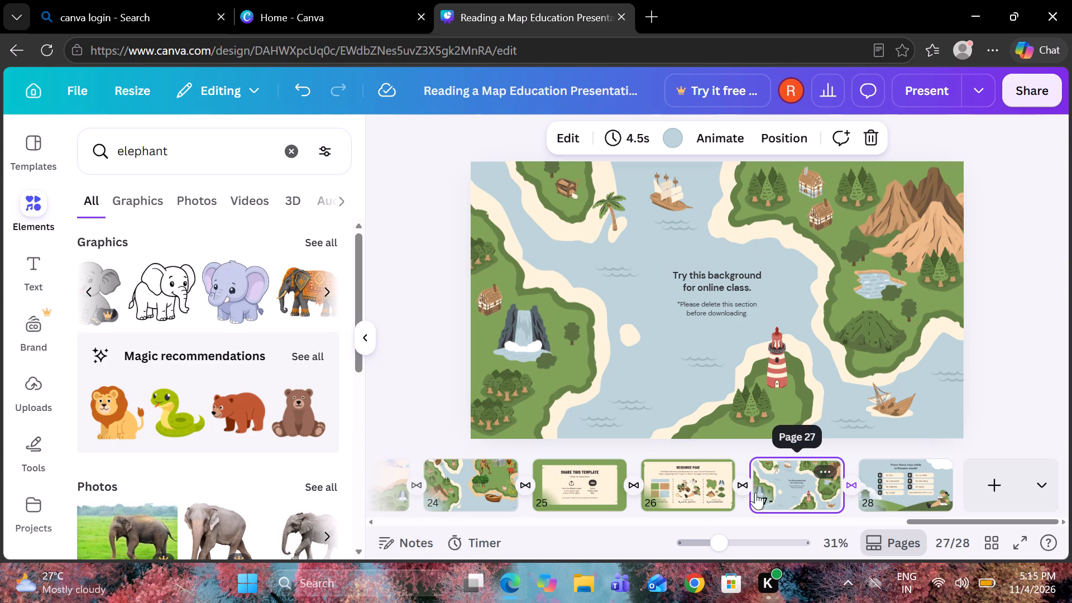
{"action": "scroll", "coordinate": [755, 492], "scroll_direction": "right", "scroll_amount": 4}
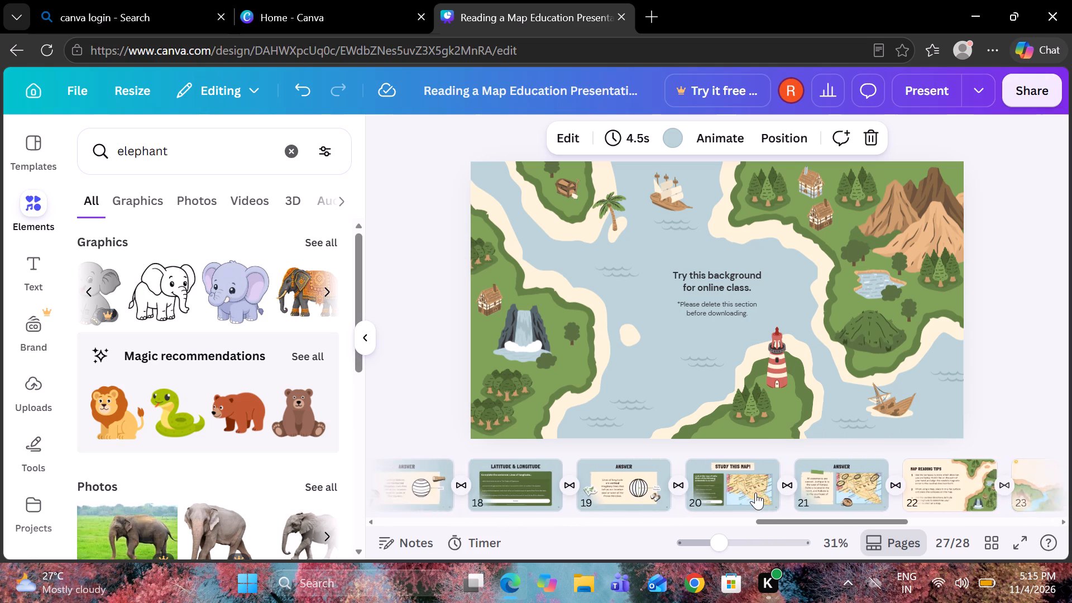
{"action": "scroll", "coordinate": [755, 492], "scroll_direction": "right", "scroll_amount": 5}
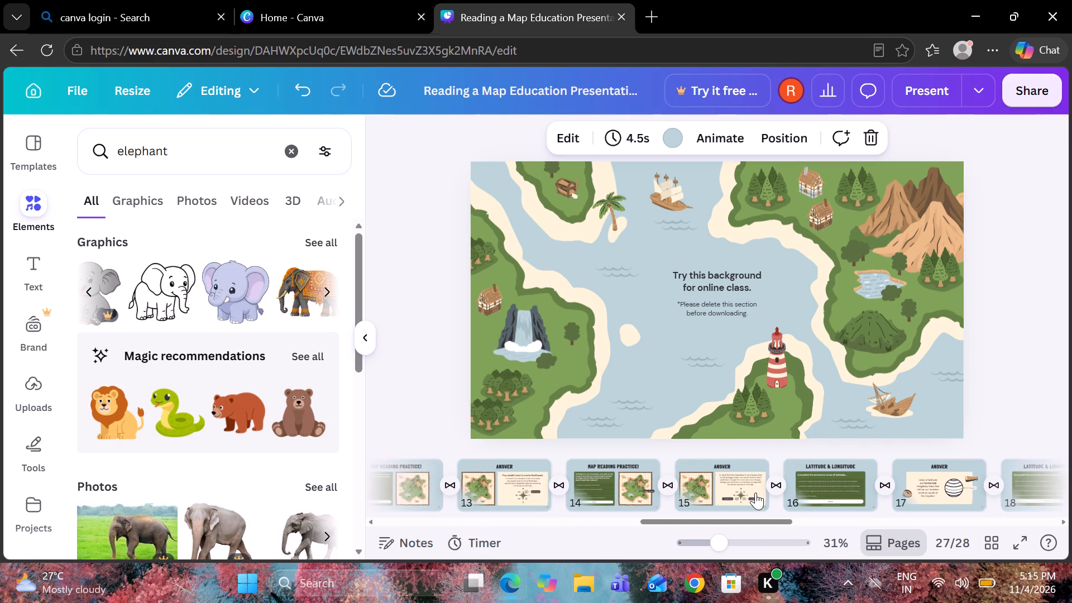
{"action": "scroll", "coordinate": [755, 492], "scroll_direction": "right", "scroll_amount": 1}
{"action": "scroll", "coordinate": [755, 492], "scroll_direction": "left", "scroll_amount": 1}
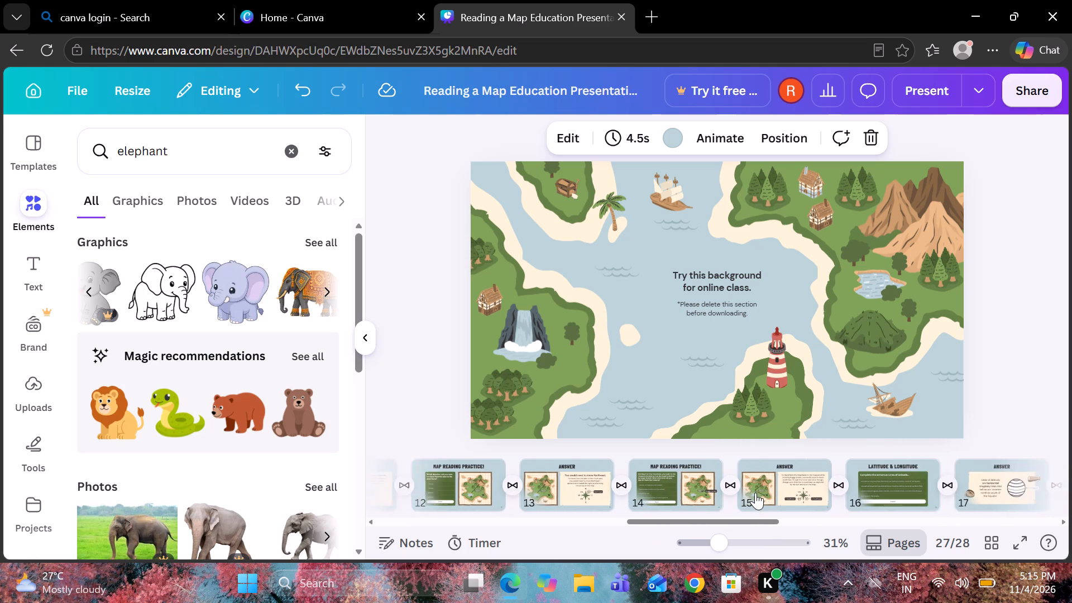
{"action": "scroll", "coordinate": [755, 492], "scroll_direction": "left", "scroll_amount": 1}
{"action": "scroll", "coordinate": [755, 492], "scroll_direction": "right", "scroll_amount": 2}
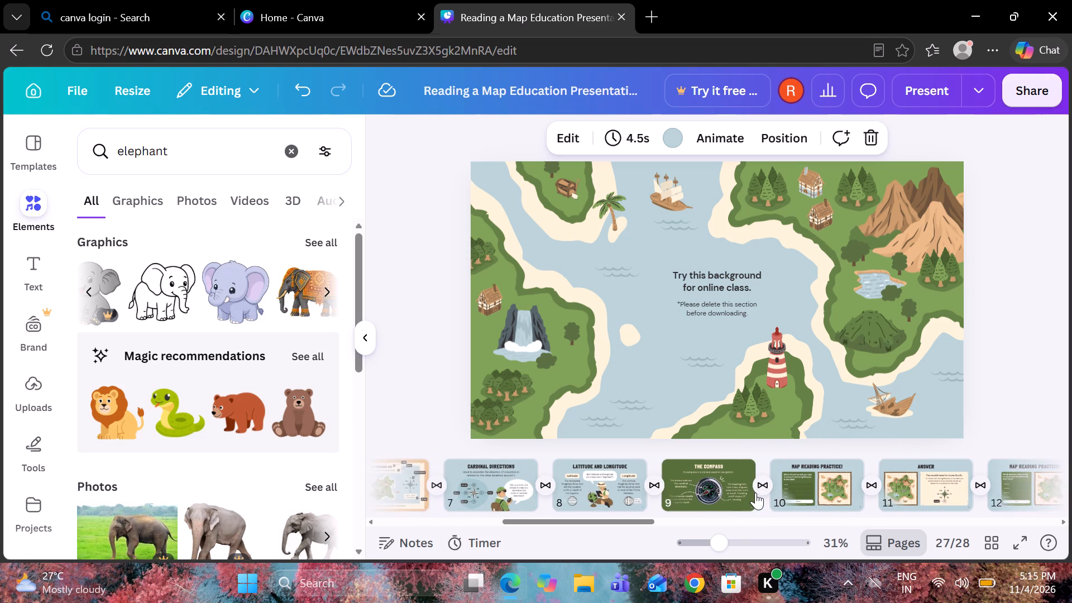
{"action": "scroll", "coordinate": [593, 473], "scroll_direction": "right", "scroll_amount": 2}
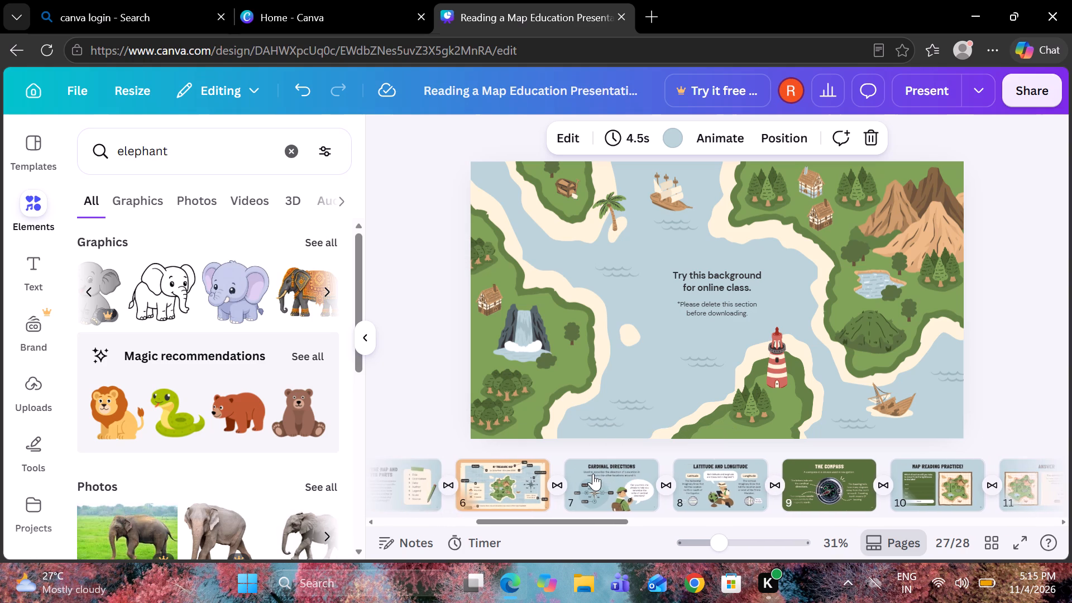
{"action": "scroll", "coordinate": [593, 473], "scroll_direction": "right", "scroll_amount": 1}
{"action": "left_click", "coordinate": [593, 473]}
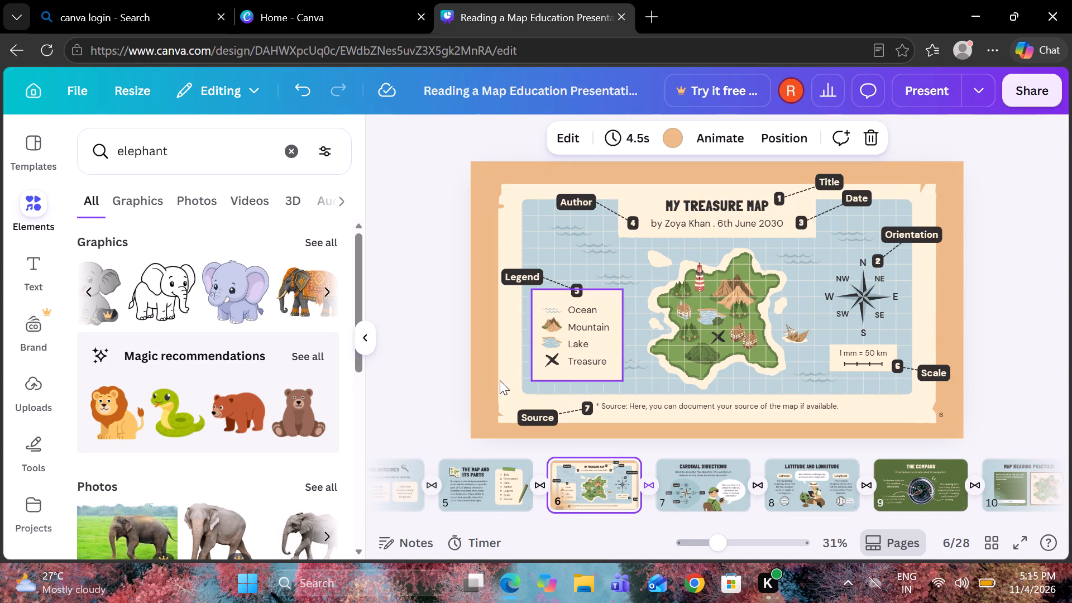
Look over the thumbnails of the opening pages, and return to the online class background on page 27.
{"action": "scroll", "coordinate": [548, 491], "scroll_direction": "right", "scroll_amount": 3}
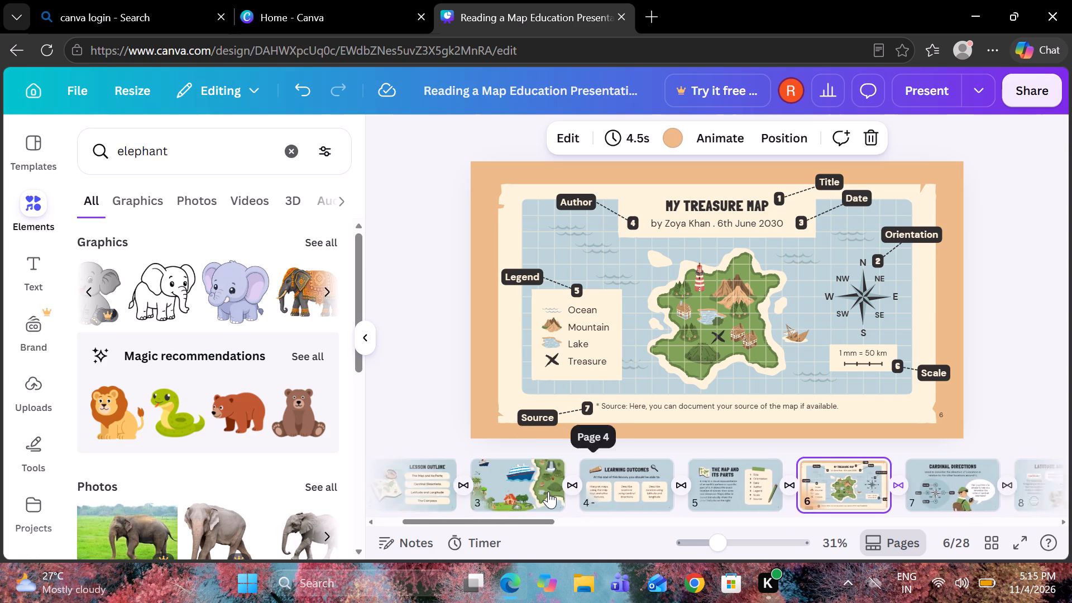
{"action": "scroll", "coordinate": [548, 491], "scroll_direction": "right", "scroll_amount": 2}
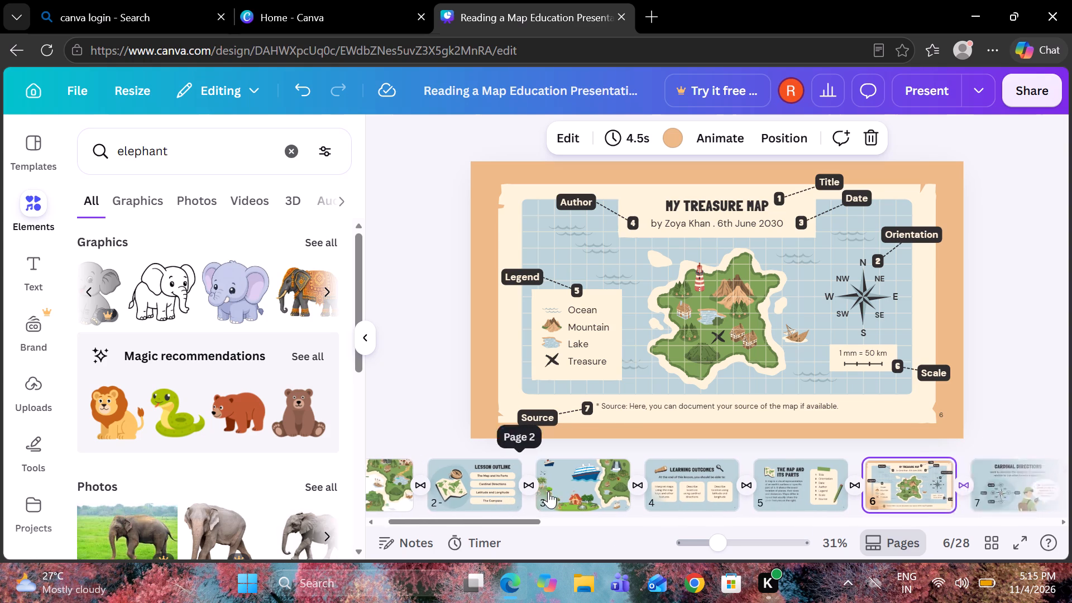
{"action": "scroll", "coordinate": [548, 491], "scroll_direction": "left", "scroll_amount": 11}
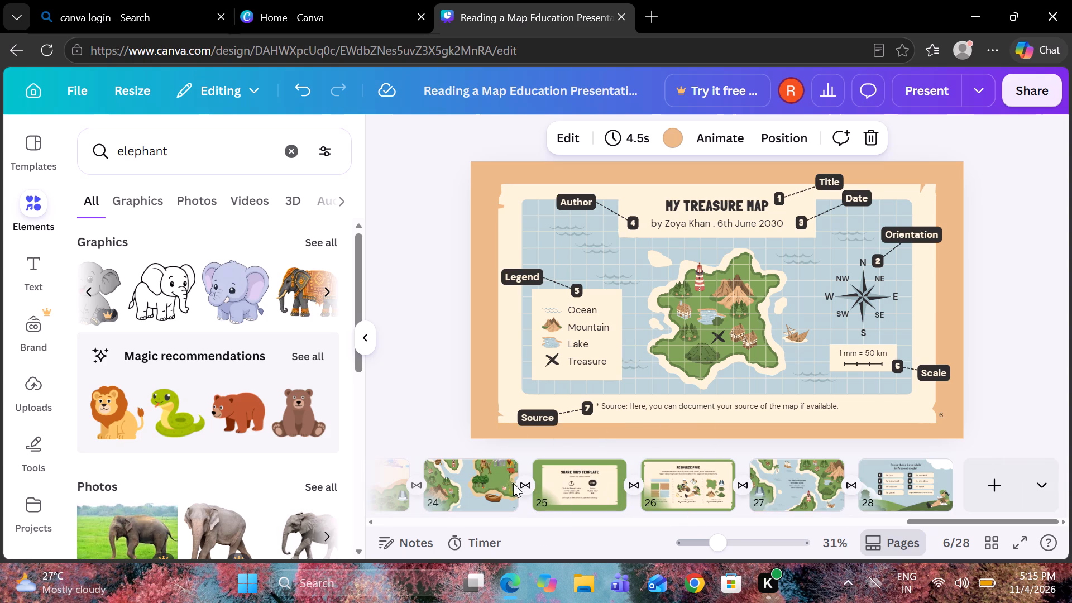
{"action": "left_click", "coordinate": [803, 489]}
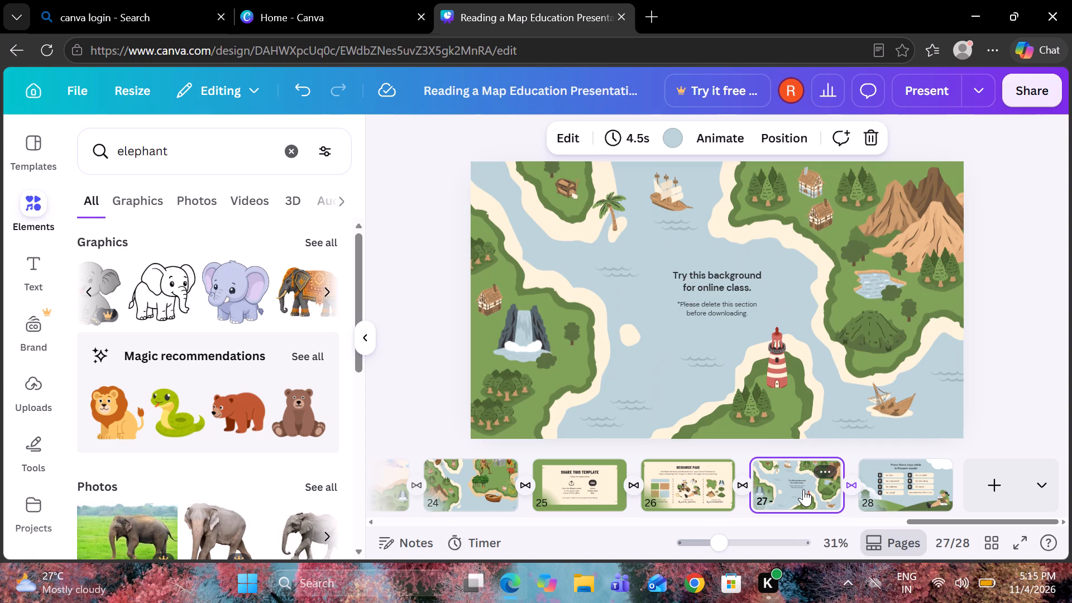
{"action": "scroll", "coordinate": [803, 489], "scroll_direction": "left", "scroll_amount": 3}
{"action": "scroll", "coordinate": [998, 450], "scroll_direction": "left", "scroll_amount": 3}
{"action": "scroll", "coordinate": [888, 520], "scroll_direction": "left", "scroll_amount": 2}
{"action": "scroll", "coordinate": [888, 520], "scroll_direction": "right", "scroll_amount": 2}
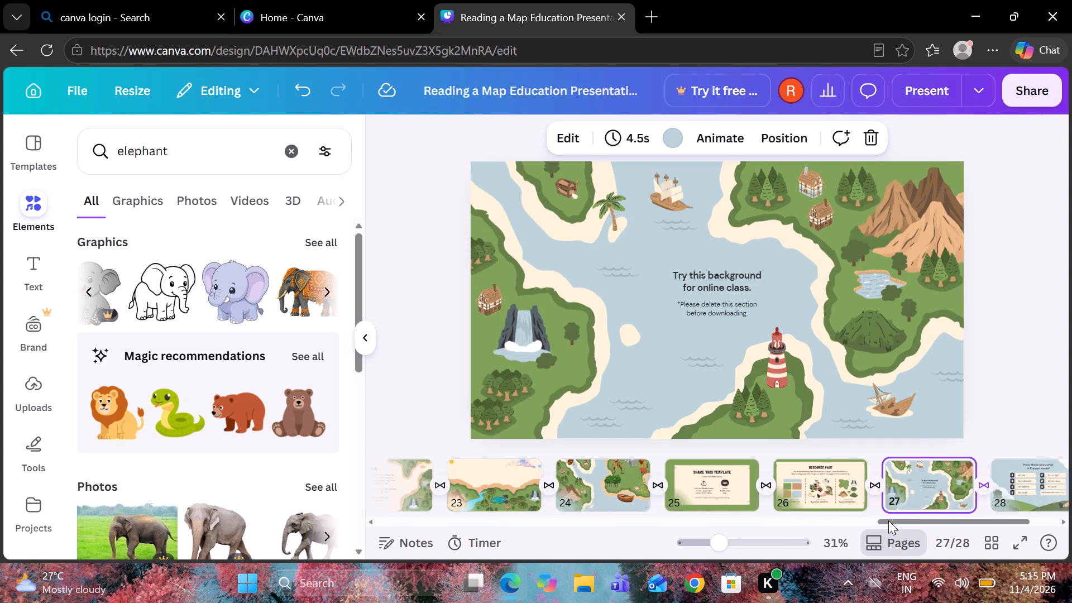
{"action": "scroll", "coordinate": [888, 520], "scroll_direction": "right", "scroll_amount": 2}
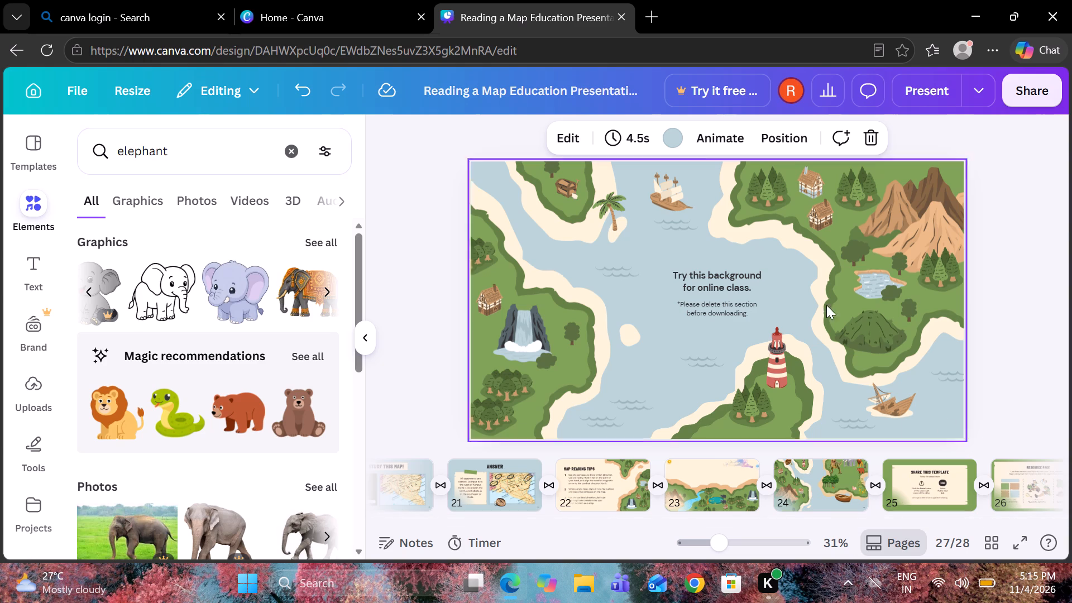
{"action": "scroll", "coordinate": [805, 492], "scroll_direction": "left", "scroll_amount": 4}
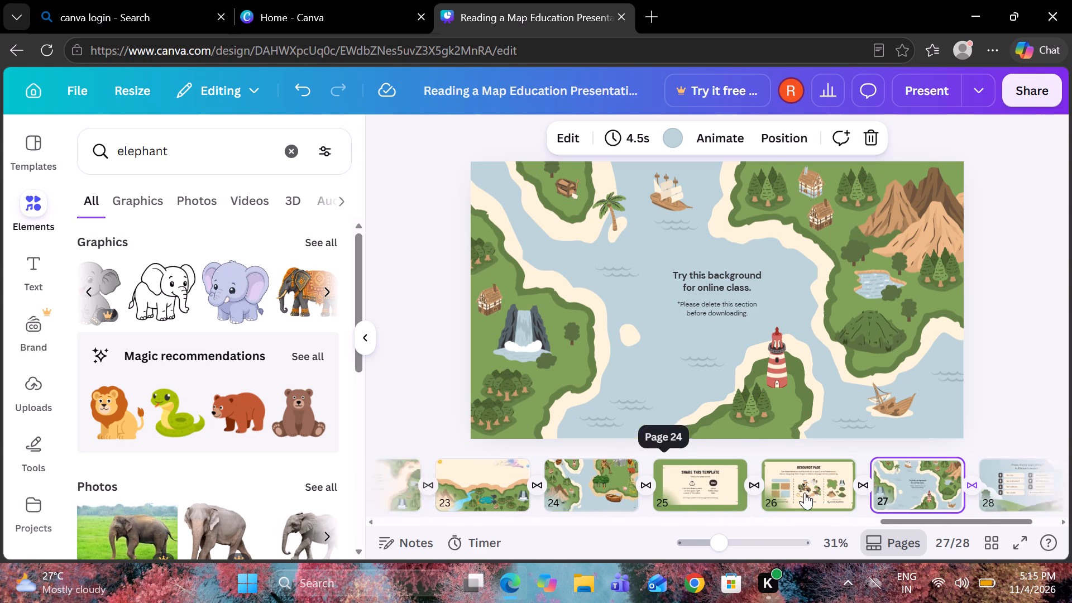
Look through the page thumbnails from about page 15 to the final page, 28, while keeping page 27 open.
{"action": "scroll", "coordinate": [805, 492], "scroll_direction": "left", "scroll_amount": 5}
{"action": "scroll", "coordinate": [805, 492], "scroll_direction": "right", "scroll_amount": 7}
{"action": "scroll", "coordinate": [805, 492], "scroll_direction": "left", "scroll_amount": 4}
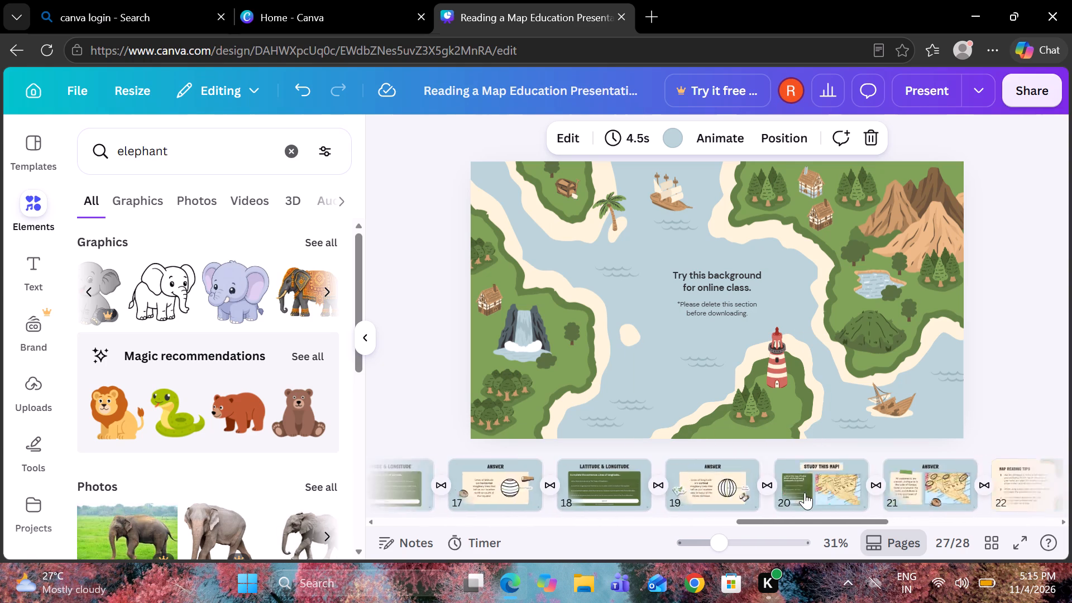
{"action": "scroll", "coordinate": [805, 492], "scroll_direction": "left", "scroll_amount": 5}
{"action": "scroll", "coordinate": [805, 492], "scroll_direction": "right", "scroll_amount": 3}
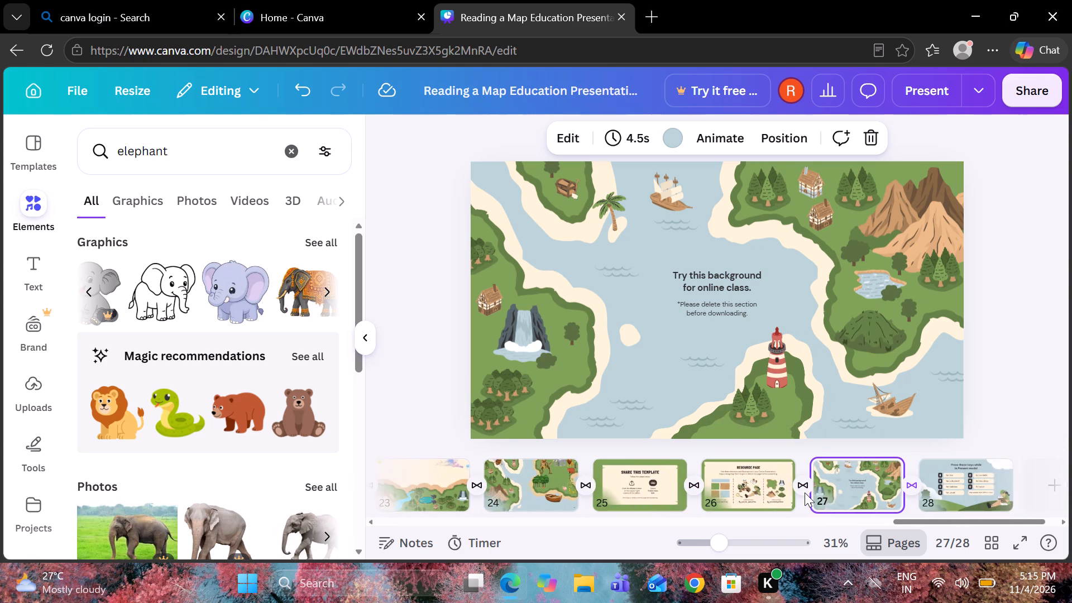
{"action": "scroll", "coordinate": [805, 492], "scroll_direction": "right", "scroll_amount": 5}
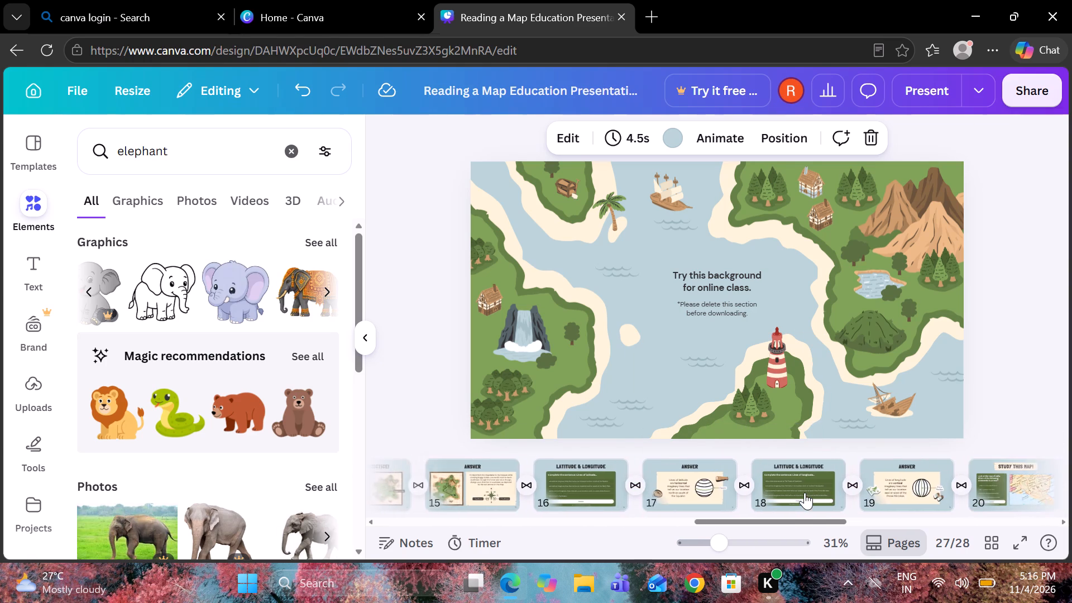
{"action": "scroll", "coordinate": [805, 492], "scroll_direction": "left", "scroll_amount": 13}
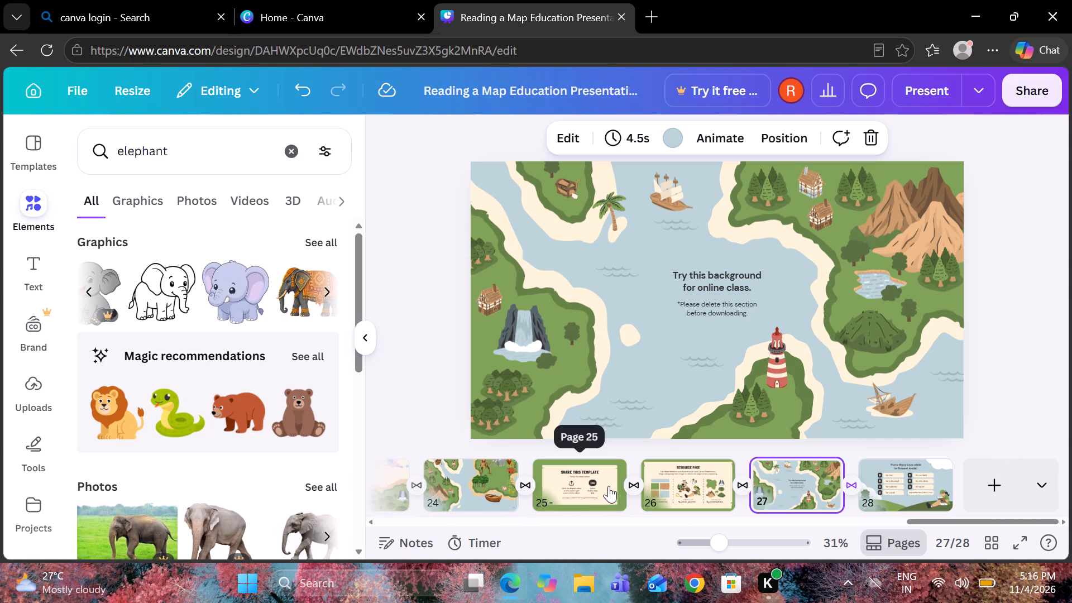
{"action": "scroll", "coordinate": [609, 486], "scroll_direction": "left", "scroll_amount": 1}
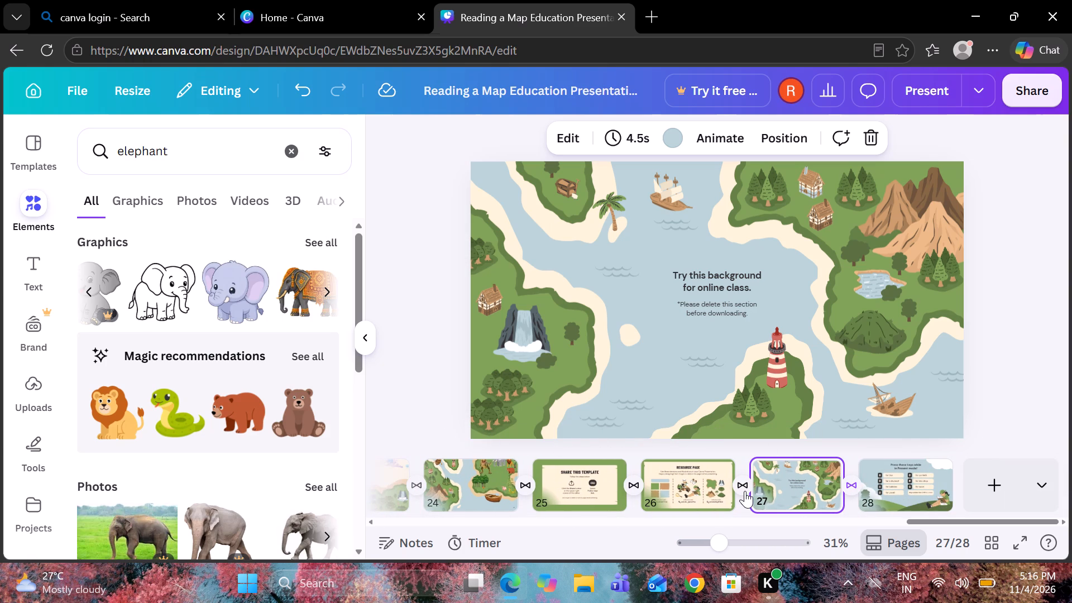
{"action": "scroll", "coordinate": [886, 502], "scroll_direction": "left", "scroll_amount": 4}
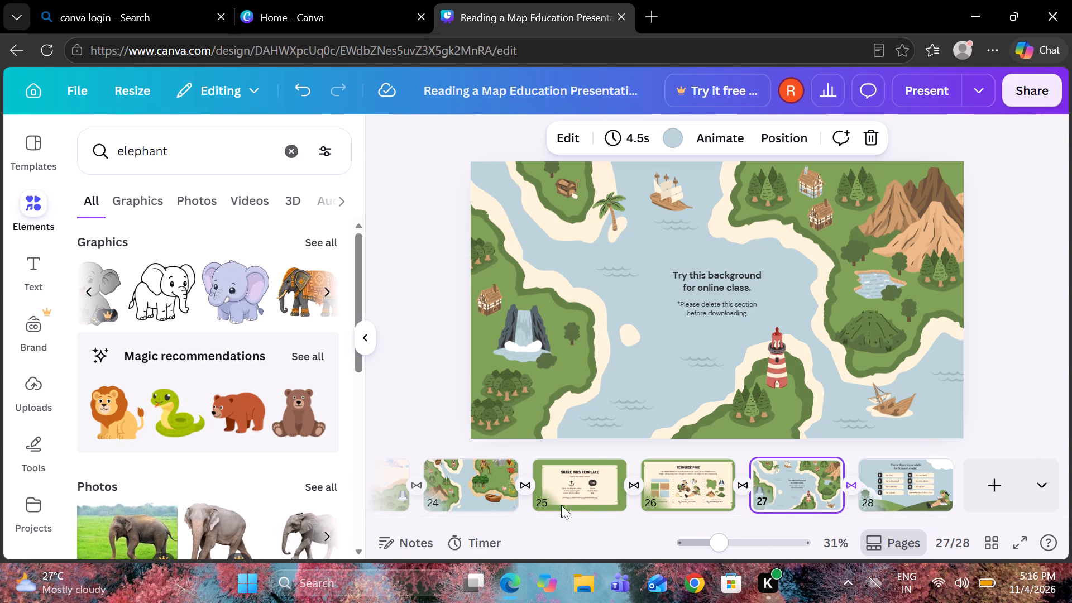
{"action": "scroll", "coordinate": [590, 540], "scroll_direction": "right", "scroll_amount": 1}
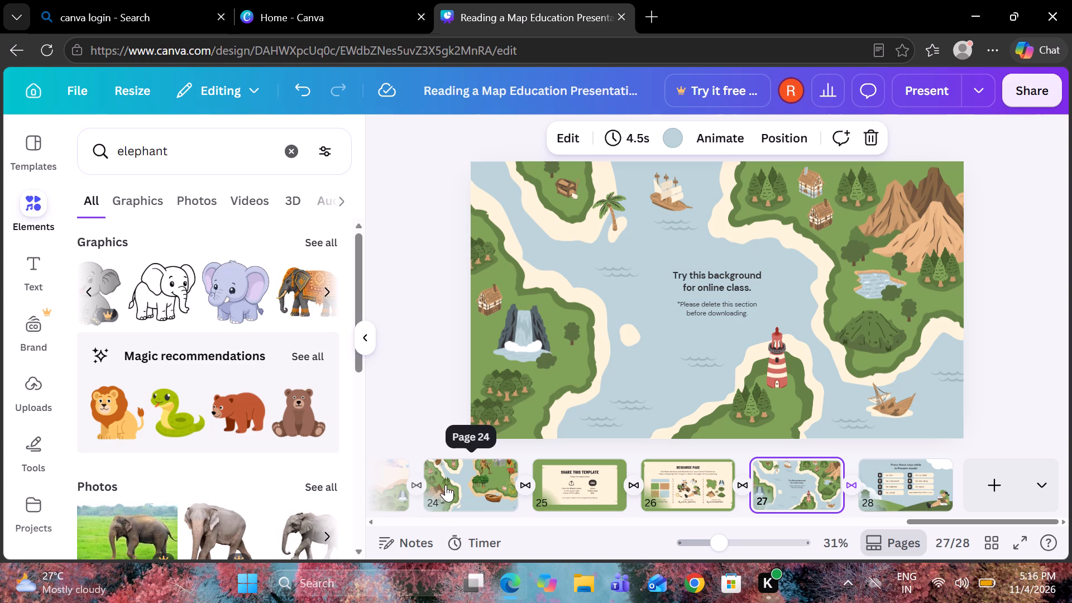
{"action": "scroll", "coordinate": [451, 465], "scroll_direction": "down", "scroll_amount": 1}
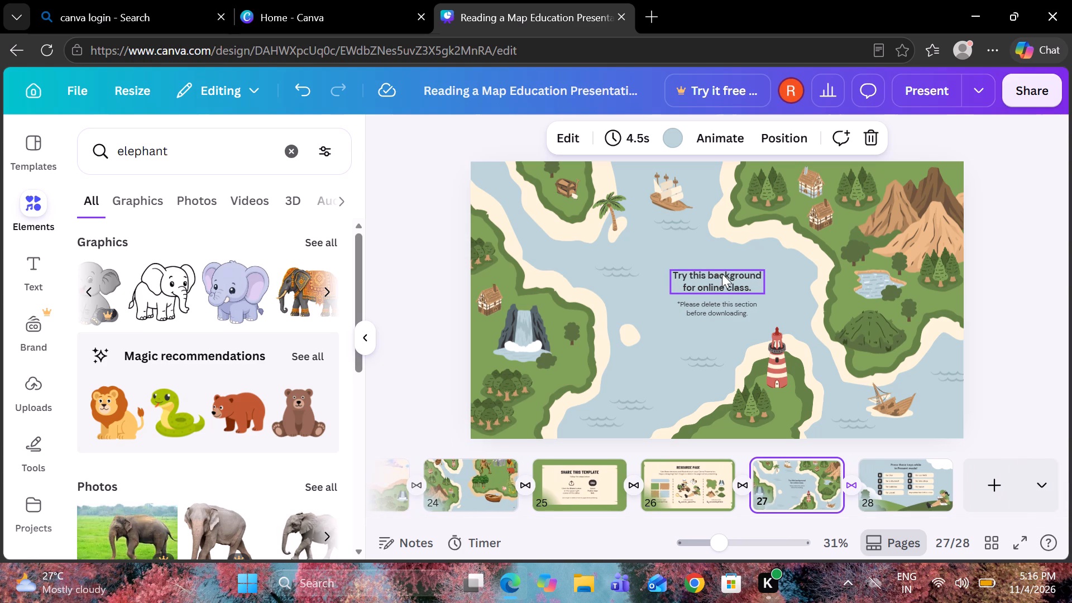
Delete the "Try this background for online class." heading and the "*Please delete this section before downloading" note from page 27.
{"action": "left_click", "coordinate": [712, 275]}
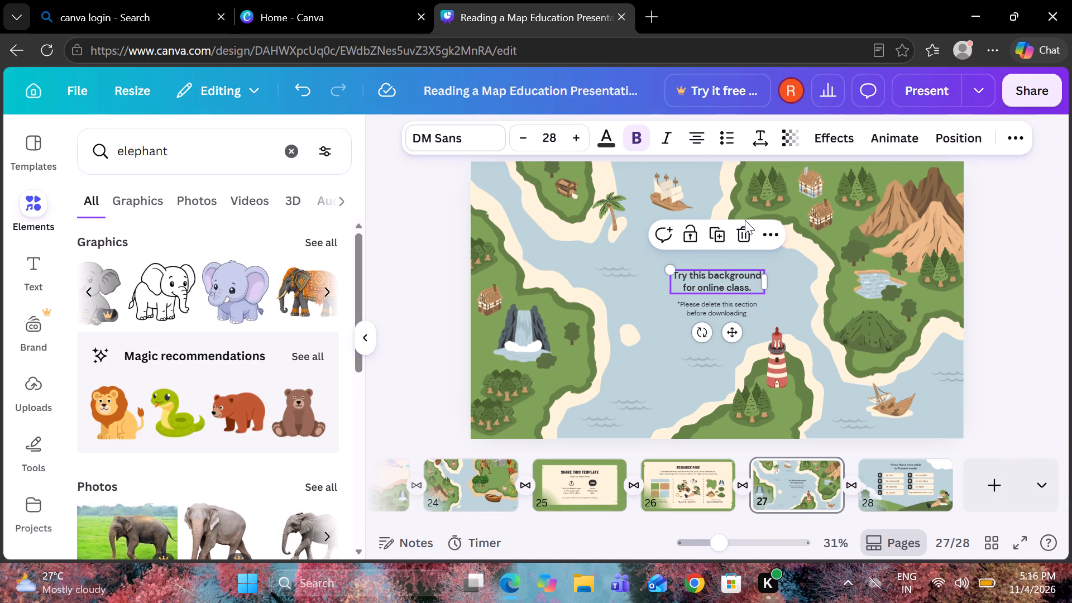
{"action": "left_click", "coordinate": [745, 220]}
{"action": "left_click", "coordinate": [745, 232]}
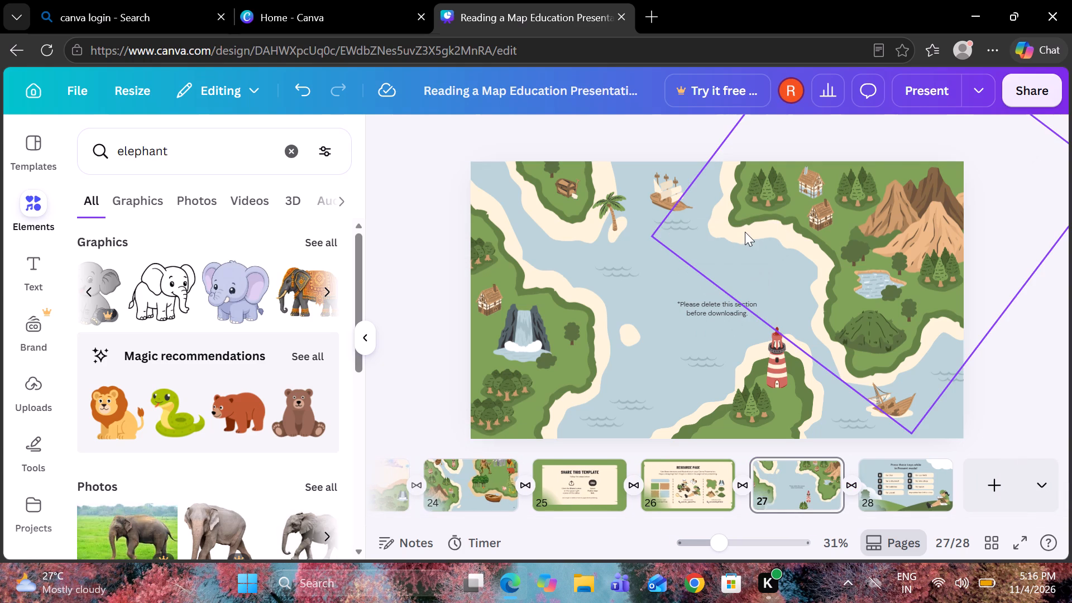
{"action": "left_click", "coordinate": [728, 308]}
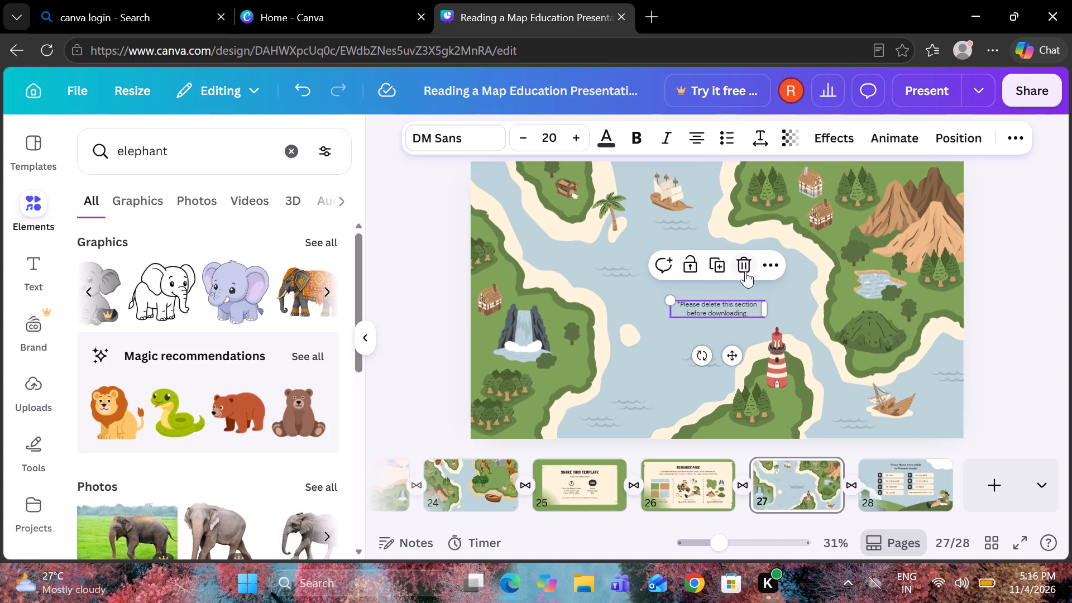
{"action": "left_click", "coordinate": [741, 268]}
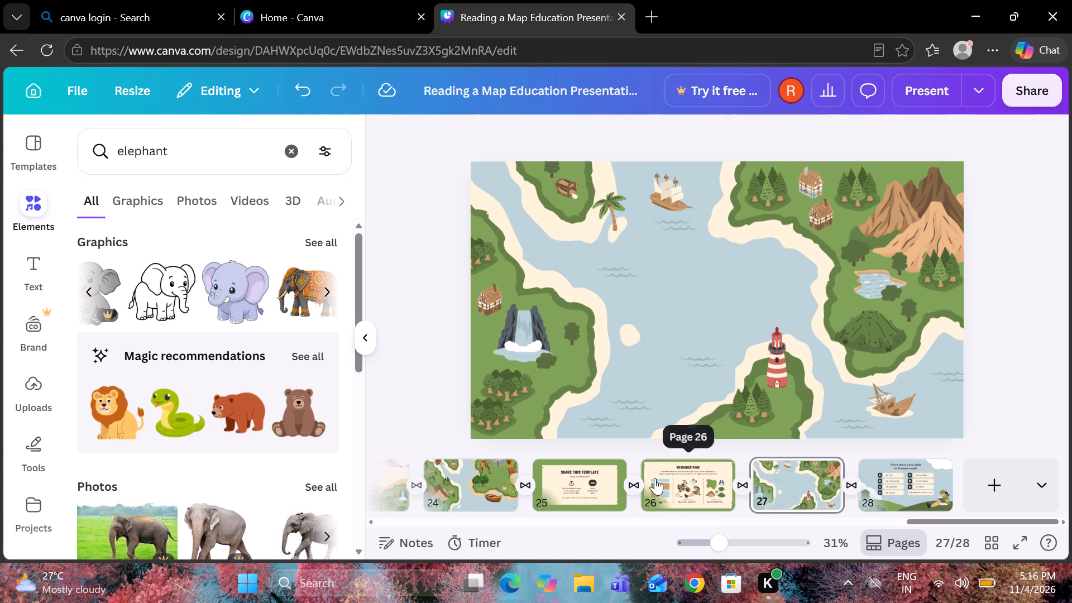
Browse the page thumbnails back to page 1 and return to the closing pages, 24 to 28.
{"action": "scroll", "coordinate": [637, 483], "scroll_direction": "left", "scroll_amount": 3}
{"action": "scroll", "coordinate": [637, 483], "scroll_direction": "right", "scroll_amount": 2}
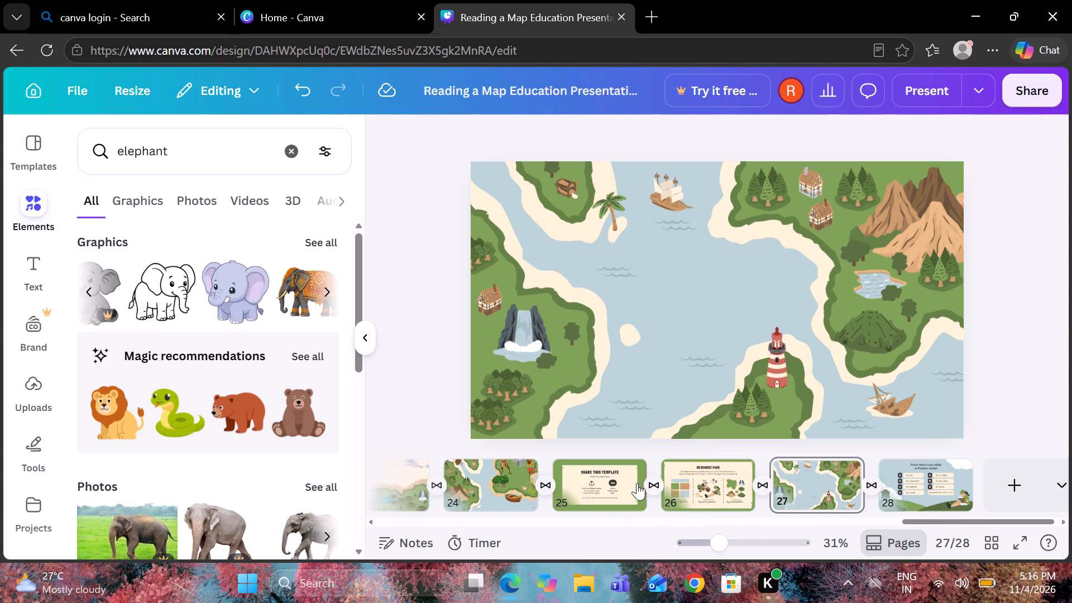
{"action": "scroll", "coordinate": [637, 483], "scroll_direction": "right", "scroll_amount": 9}
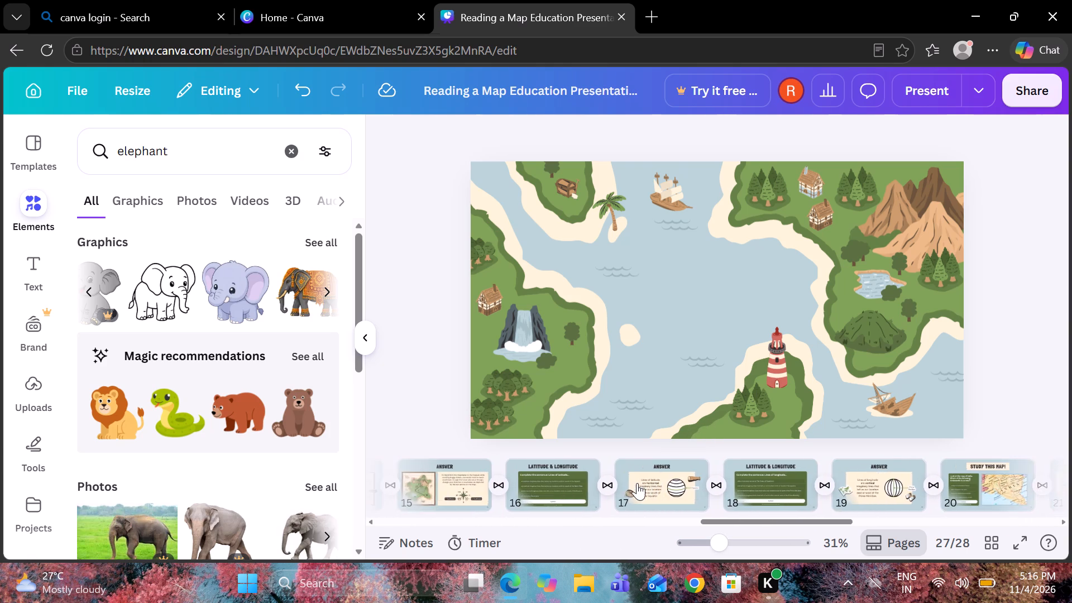
{"action": "scroll", "coordinate": [637, 483], "scroll_direction": "right", "scroll_amount": 10}
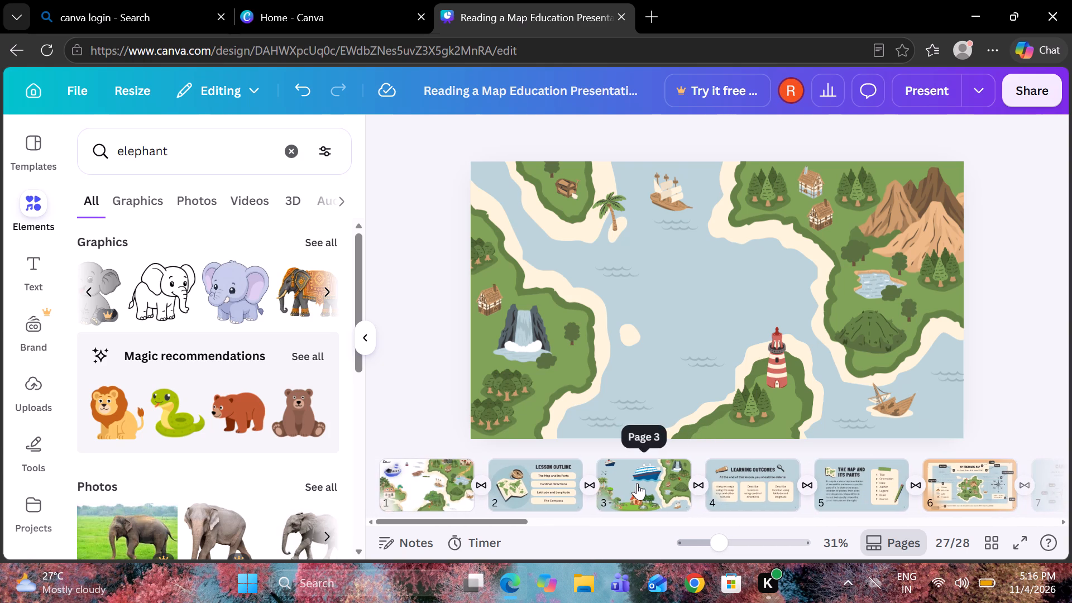
{"action": "scroll", "coordinate": [637, 483], "scroll_direction": "right", "scroll_amount": 1}
{"action": "scroll", "coordinate": [637, 483], "scroll_direction": "left", "scroll_amount": 9}
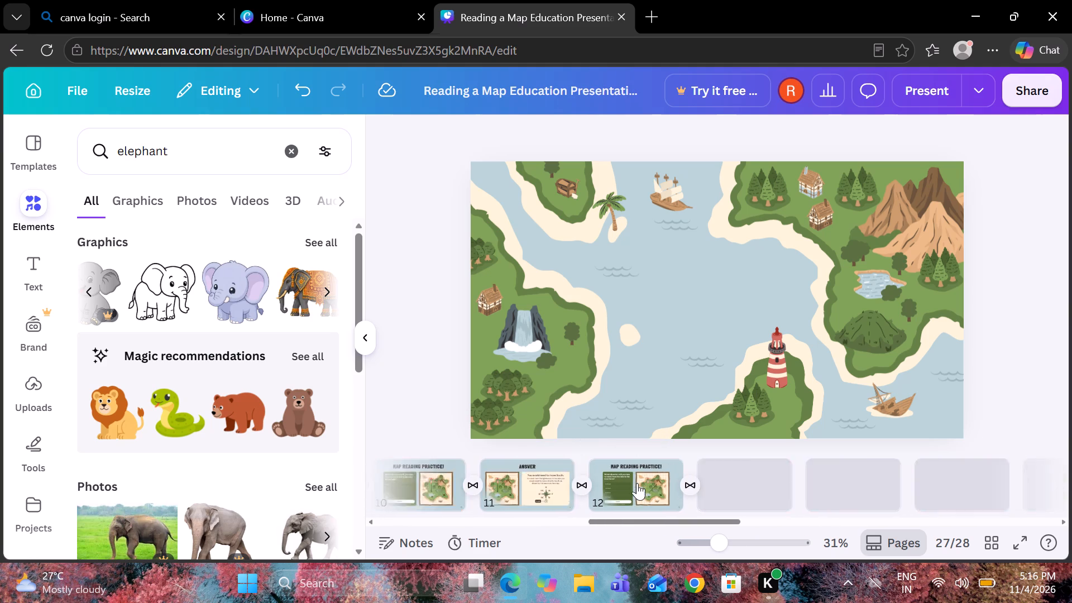
{"action": "scroll", "coordinate": [637, 483], "scroll_direction": "left", "scroll_amount": 9}
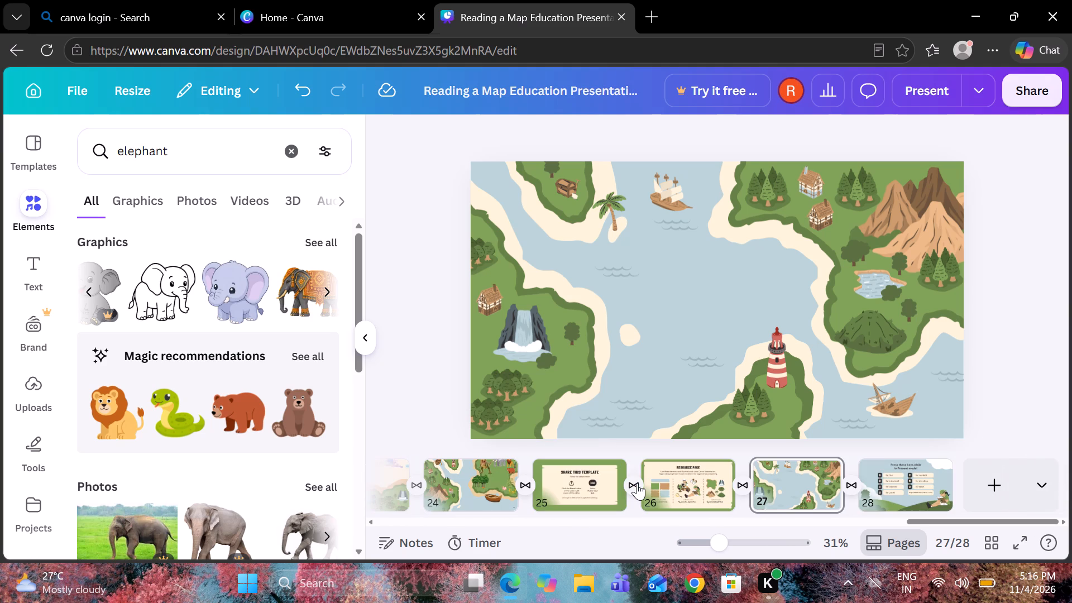
{"action": "scroll", "coordinate": [637, 483], "scroll_direction": "left", "scroll_amount": 4}
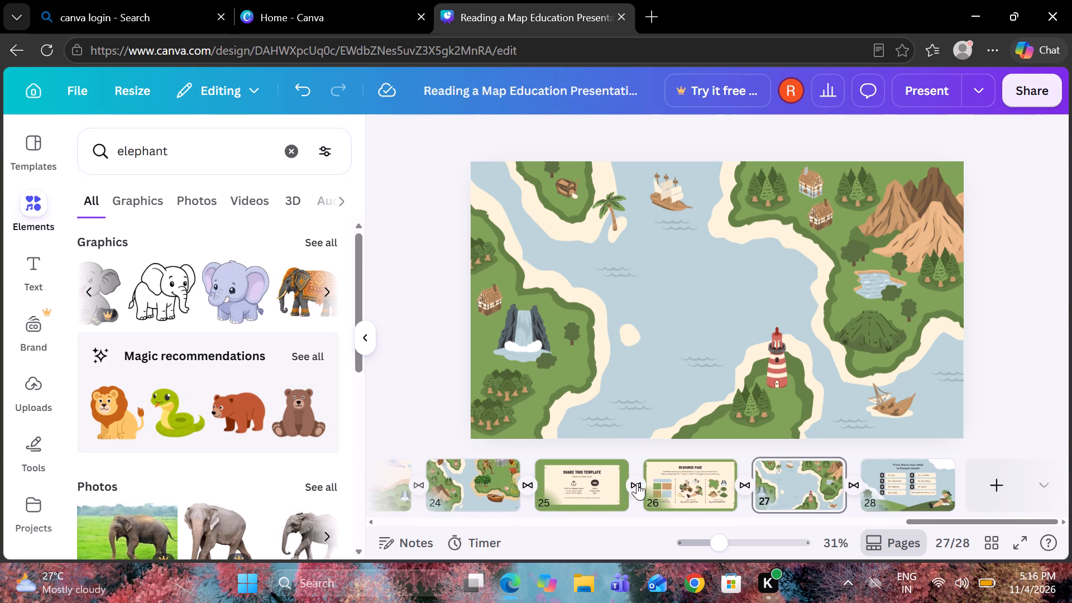
{"action": "scroll", "coordinate": [637, 483], "scroll_direction": "left", "scroll_amount": 1}
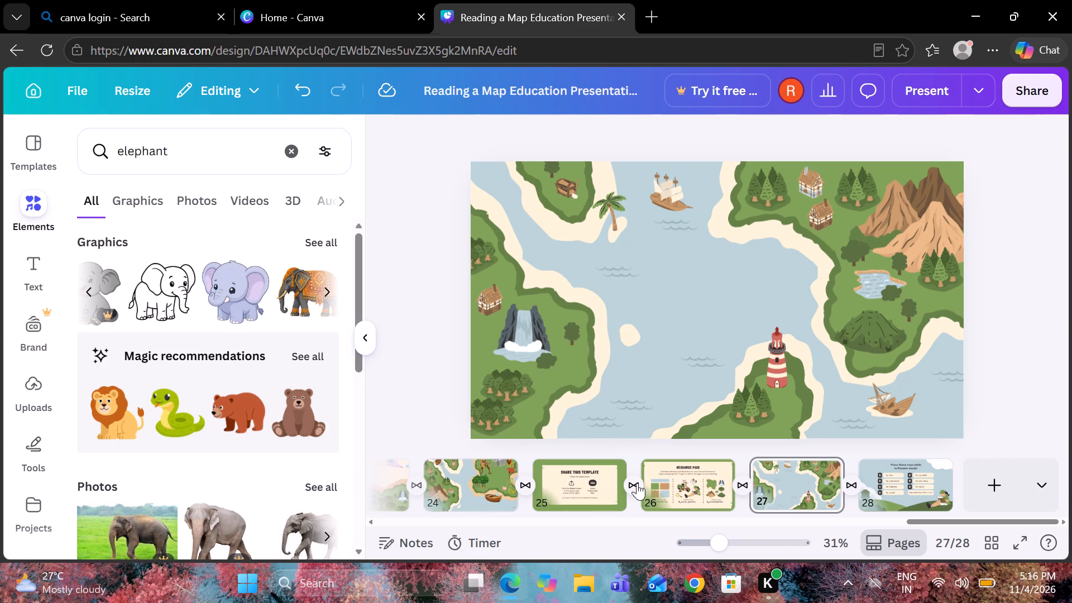
{"action": "scroll", "coordinate": [637, 483], "scroll_direction": "left", "scroll_amount": 2}
Examine the thumbnails of the closing pages, from the page 21 answer through page 28.
{"action": "scroll", "coordinate": [637, 483], "scroll_direction": "right", "scroll_amount": 1}
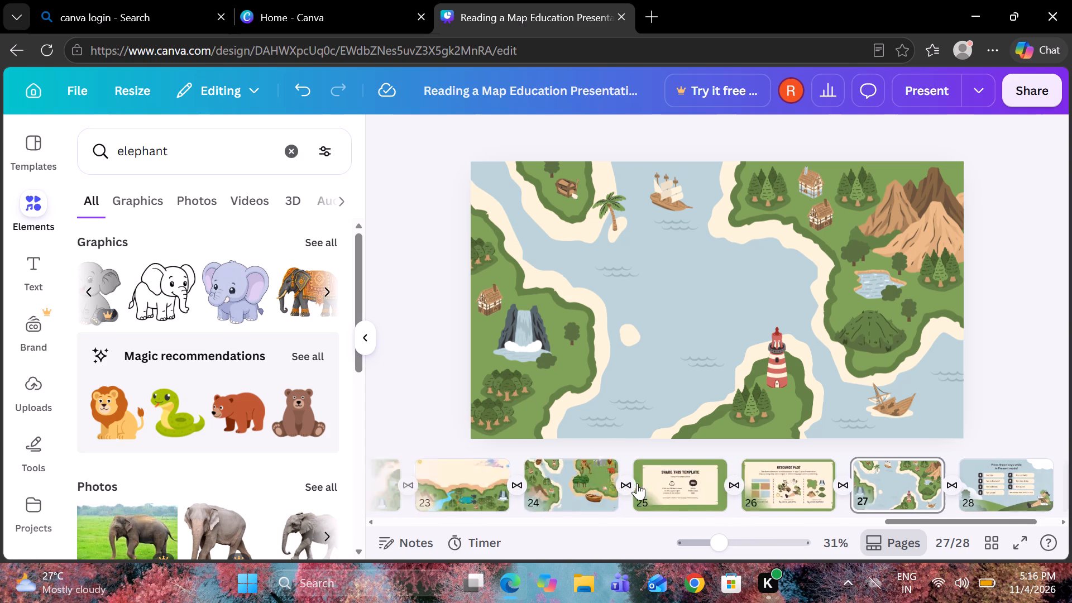
{"action": "scroll", "coordinate": [637, 483], "scroll_direction": "right", "scroll_amount": 1}
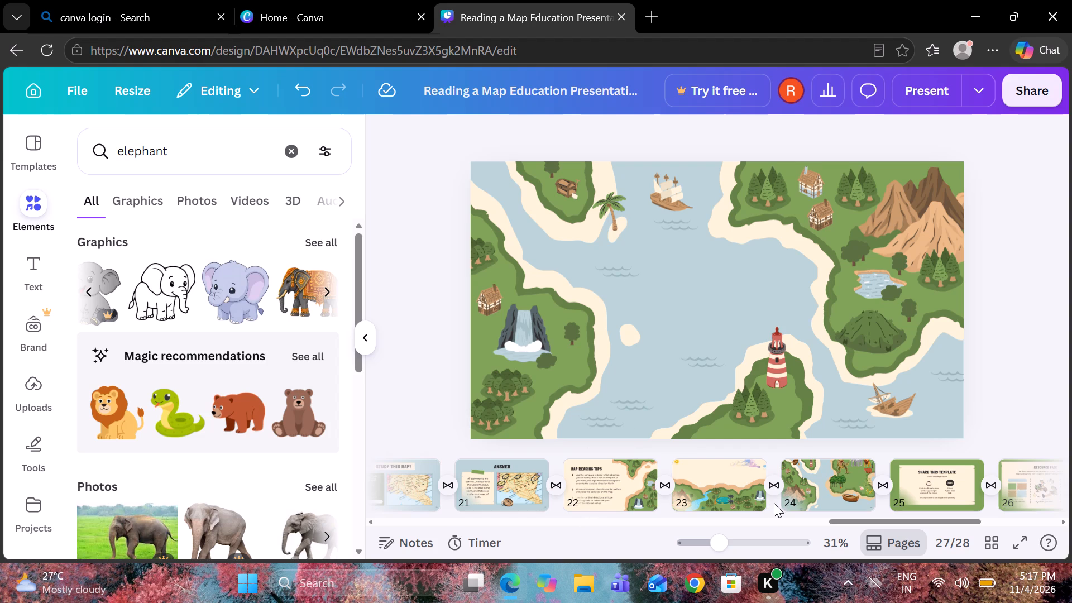
{"action": "scroll", "coordinate": [706, 482], "scroll_direction": "left", "scroll_amount": 2}
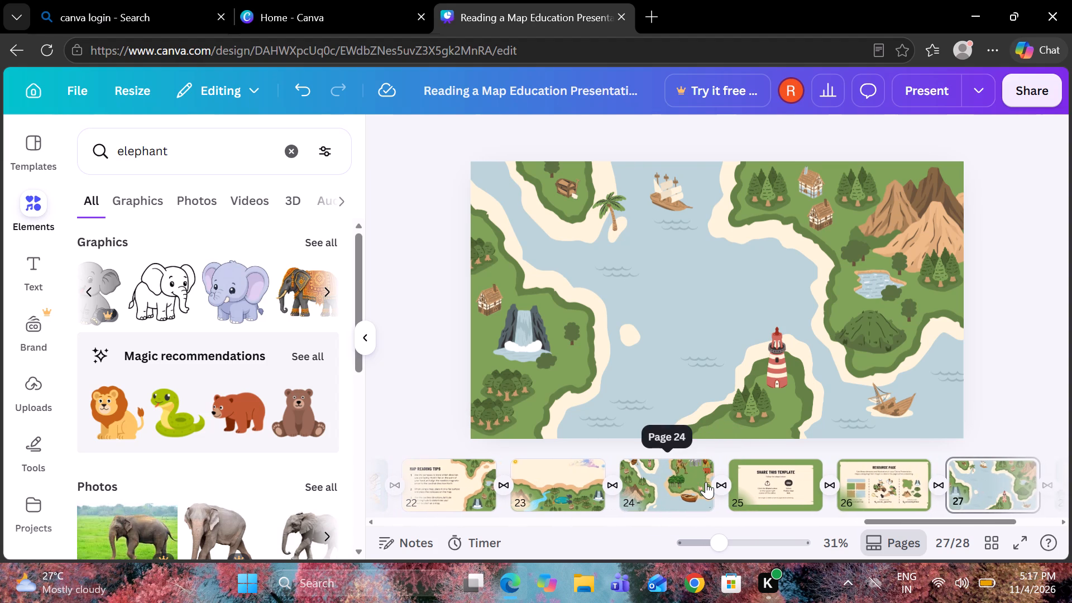
{"action": "scroll", "coordinate": [706, 482], "scroll_direction": "left", "scroll_amount": 4}
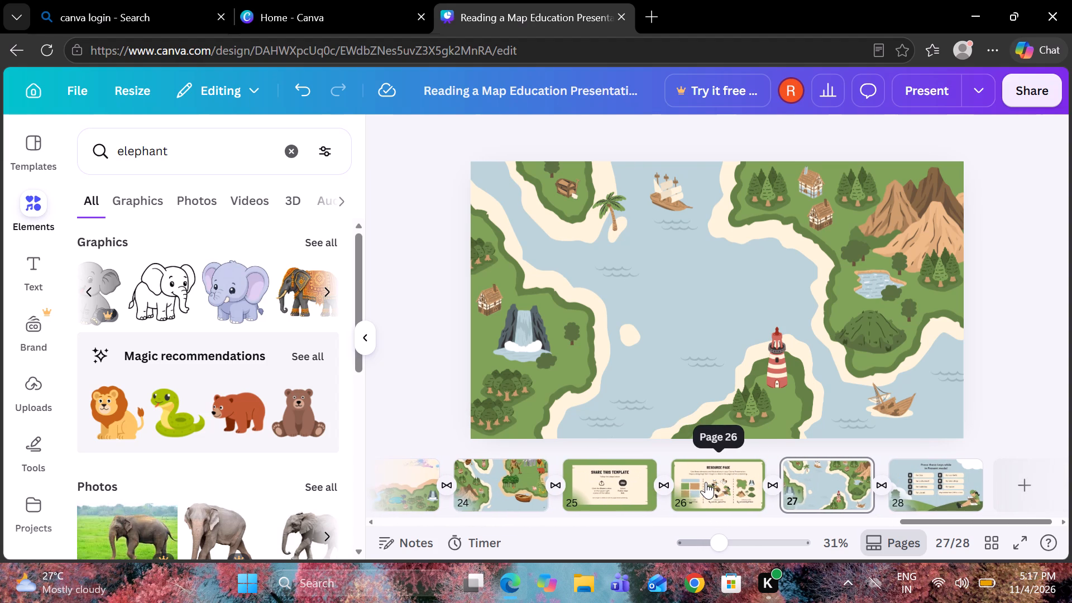
{"action": "scroll", "coordinate": [706, 482], "scroll_direction": "right", "scroll_amount": 1}
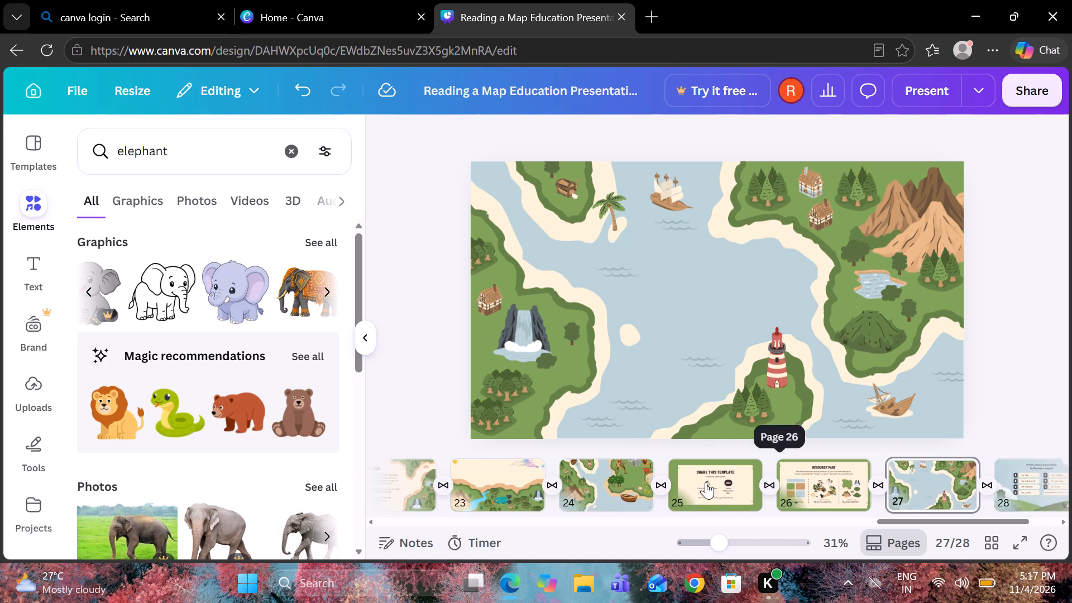
{"action": "scroll", "coordinate": [706, 482], "scroll_direction": "right", "scroll_amount": 1}
{"action": "scroll", "coordinate": [706, 482], "scroll_direction": "up", "scroll_amount": 1}
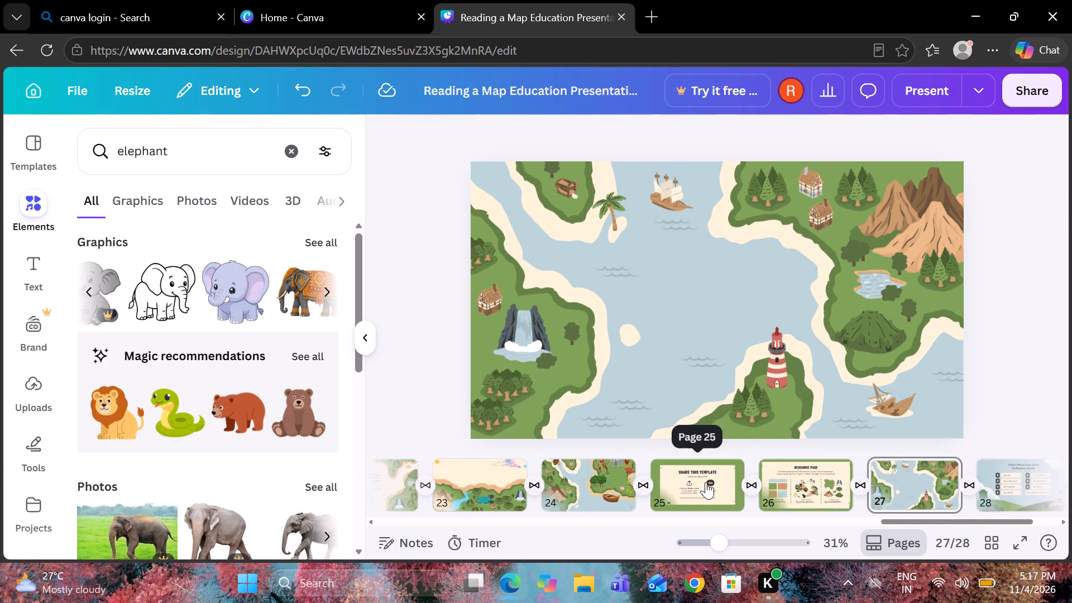
{"action": "scroll", "coordinate": [706, 482], "scroll_direction": "right", "scroll_amount": 3}
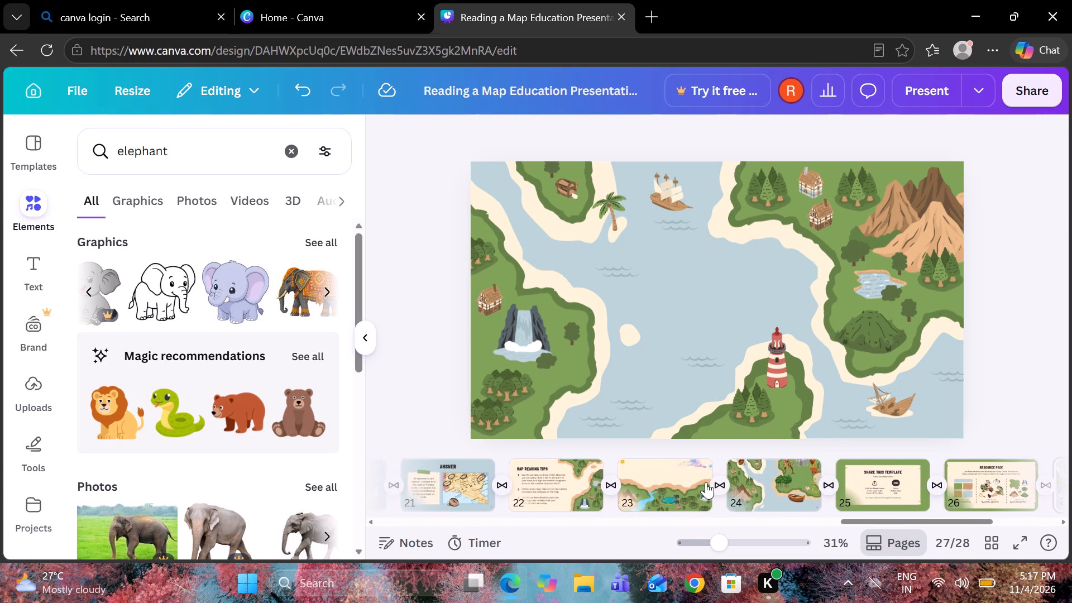
{"action": "scroll", "coordinate": [706, 482], "scroll_direction": "right", "scroll_amount": 1}
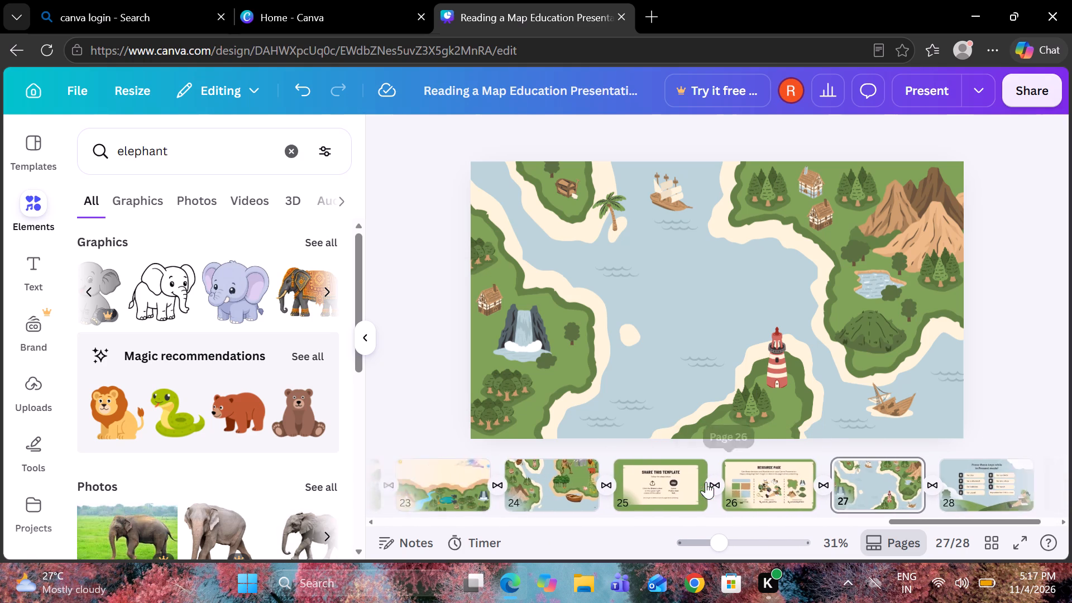
{"action": "scroll", "coordinate": [706, 482], "scroll_direction": "right", "scroll_amount": 1}
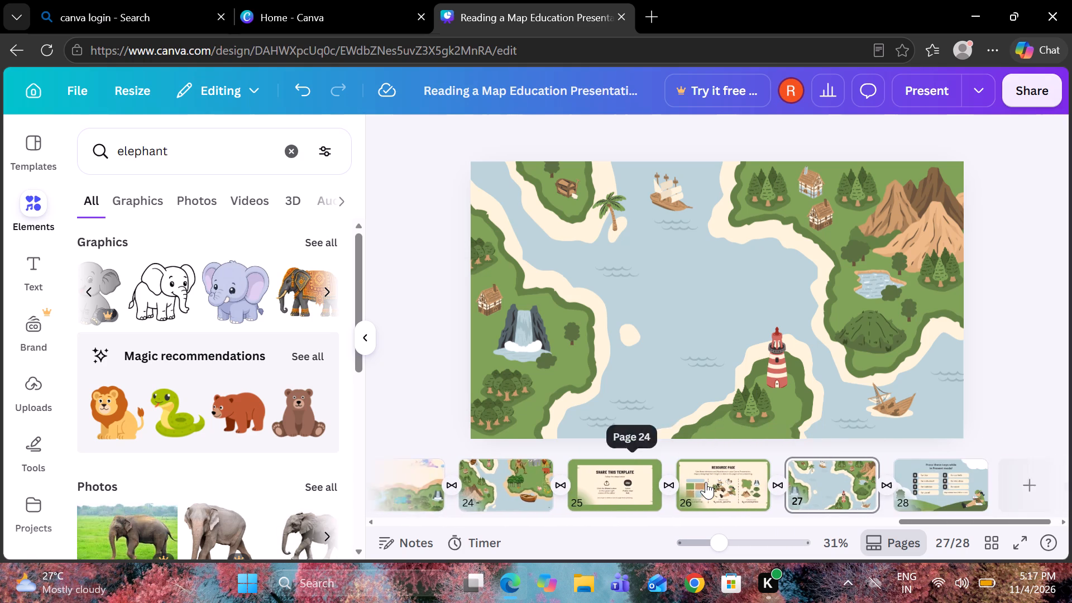
{"action": "scroll", "coordinate": [706, 482], "scroll_direction": "right", "scroll_amount": 1}
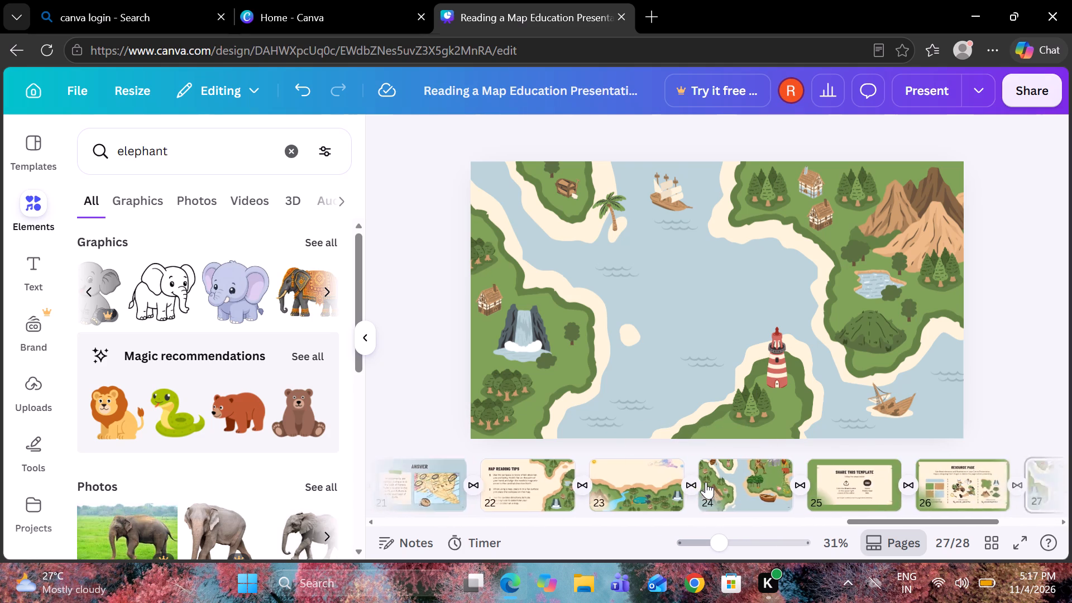
Browse the page thumbnails back to the start of the presentation and look over pages 1 to 8.
{"action": "scroll", "coordinate": [706, 482], "scroll_direction": "right", "scroll_amount": 8}
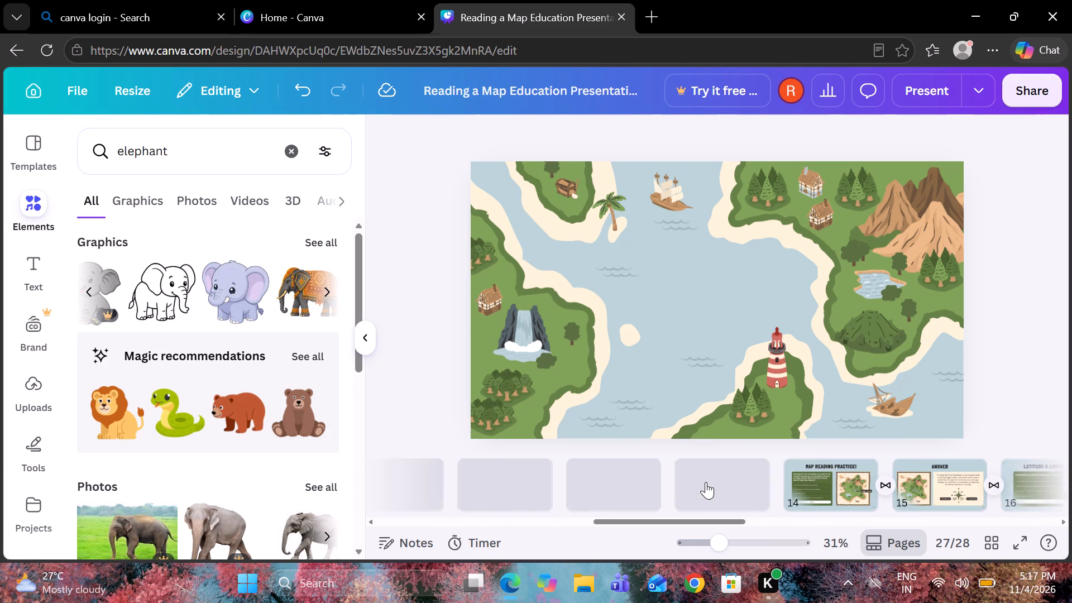
{"action": "scroll", "coordinate": [706, 482], "scroll_direction": "right", "scroll_amount": 8}
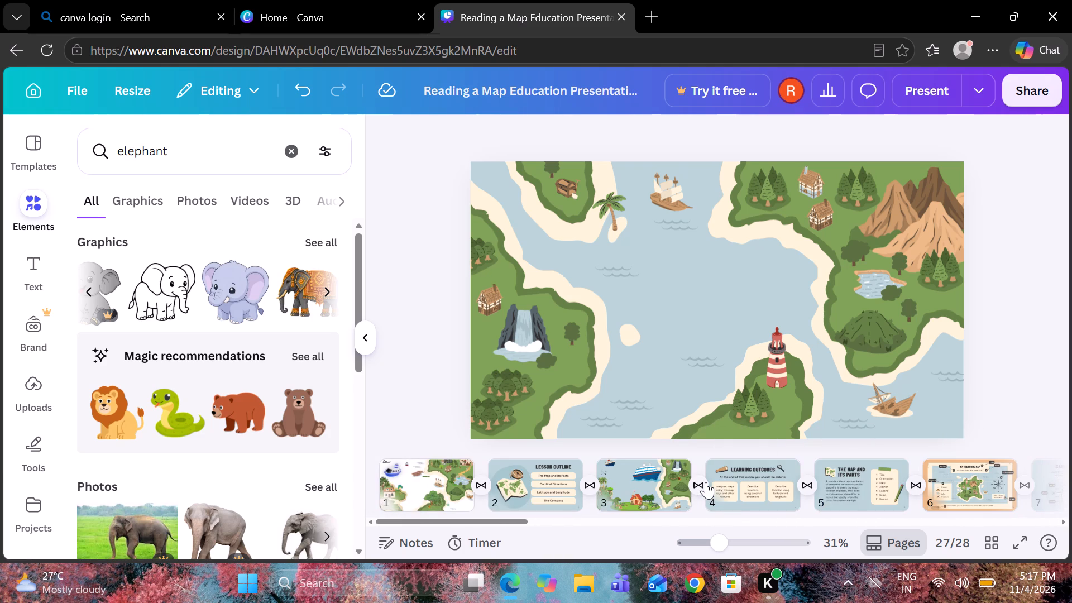
{"action": "scroll", "coordinate": [706, 482], "scroll_direction": "right", "scroll_amount": 1}
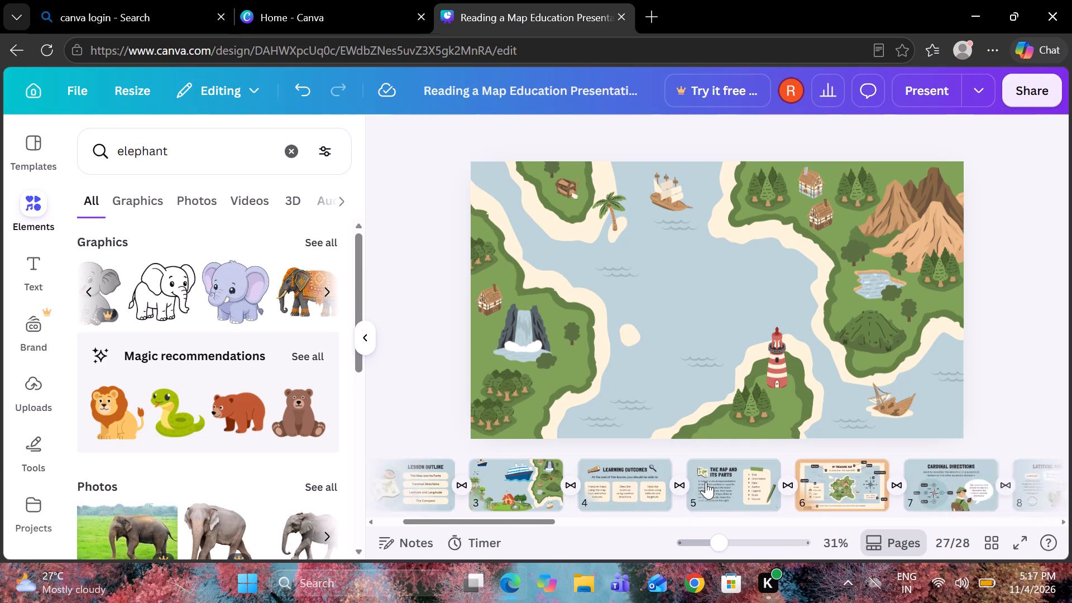
{"action": "scroll", "coordinate": [706, 482], "scroll_direction": "right", "scroll_amount": 1}
{"action": "scroll", "coordinate": [695, 518], "scroll_direction": "up", "scroll_amount": 1}
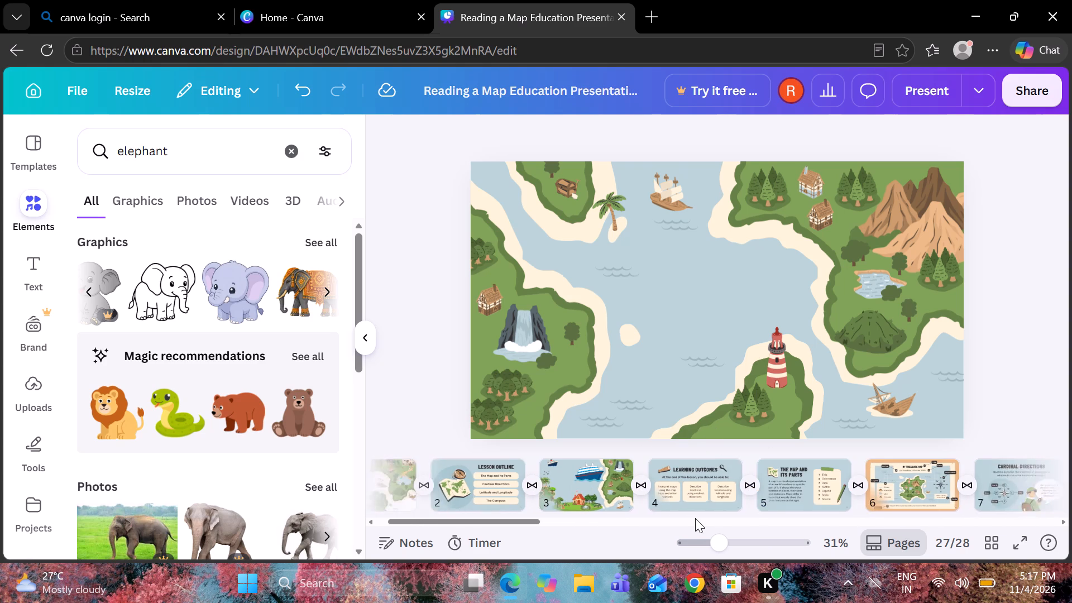
{"action": "scroll", "coordinate": [695, 518], "scroll_direction": "up", "scroll_amount": 1}
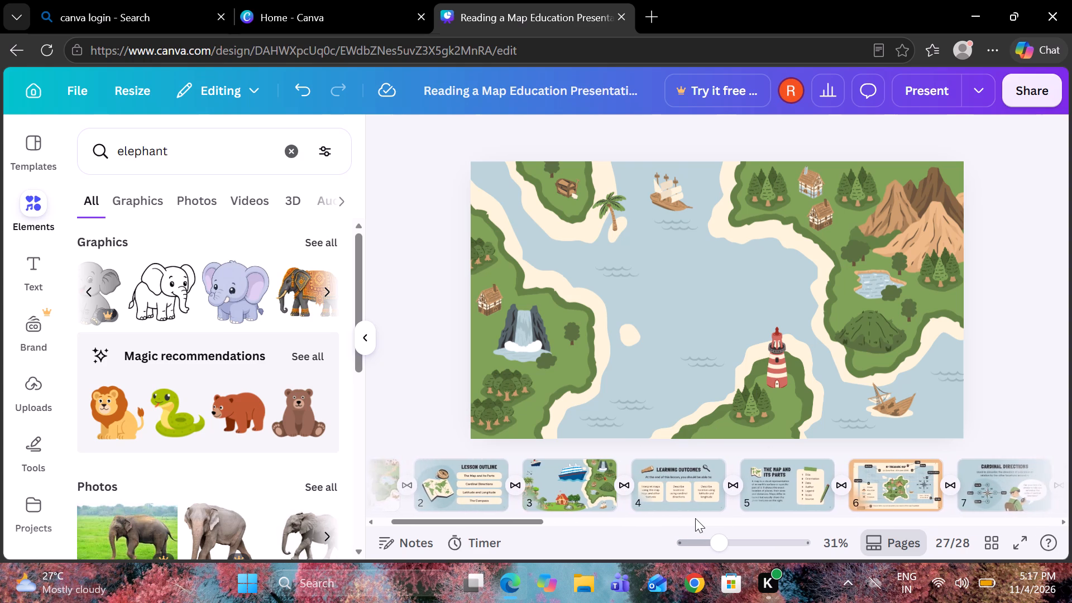
Add the purple cartoon elephant graphic to page 27, shrink it to roughly house size and place it on the land beside the waterfall.
{"action": "scroll", "coordinate": [695, 518], "scroll_direction": "up", "scroll_amount": 1}
{"action": "scroll", "coordinate": [622, 502], "scroll_direction": "left", "scroll_amount": 2}
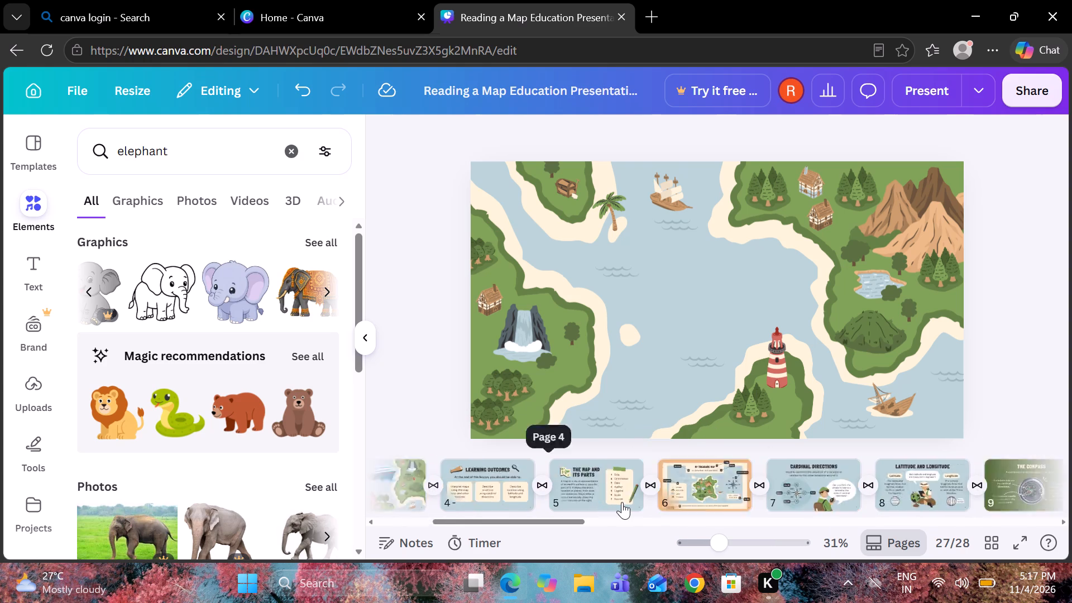
{"action": "scroll", "coordinate": [622, 502], "scroll_direction": "left", "scroll_amount": 8}
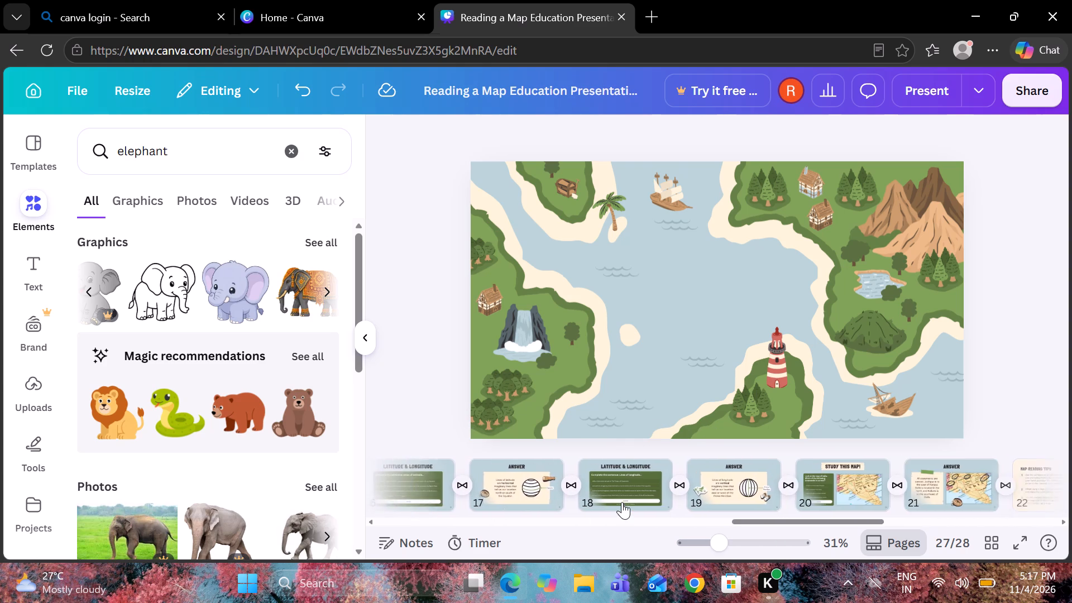
{"action": "scroll", "coordinate": [622, 502], "scroll_direction": "left", "scroll_amount": 6}
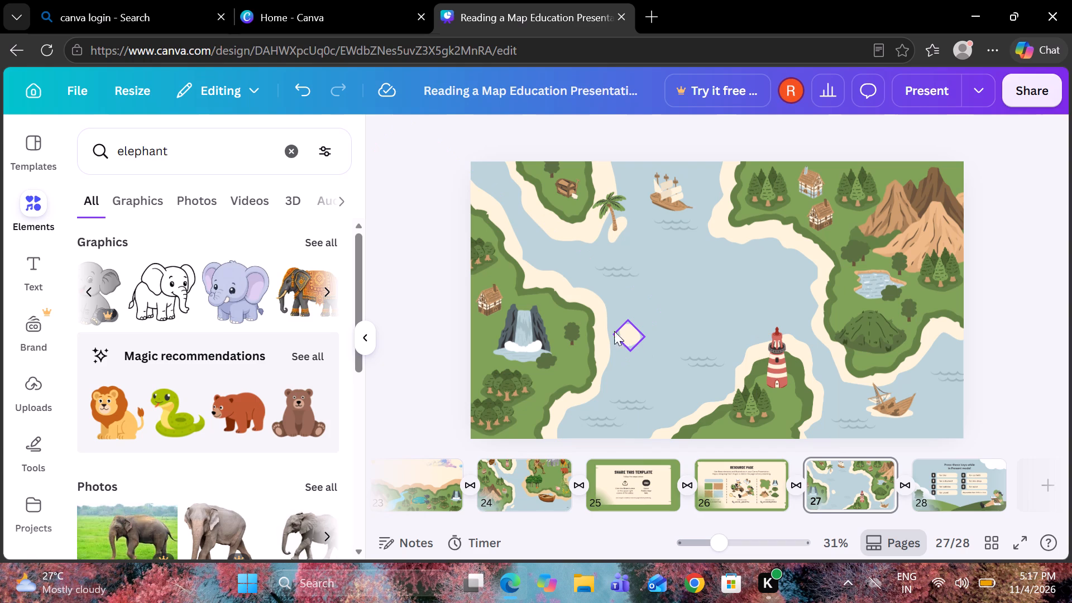
{"action": "left_click", "coordinate": [229, 286]}
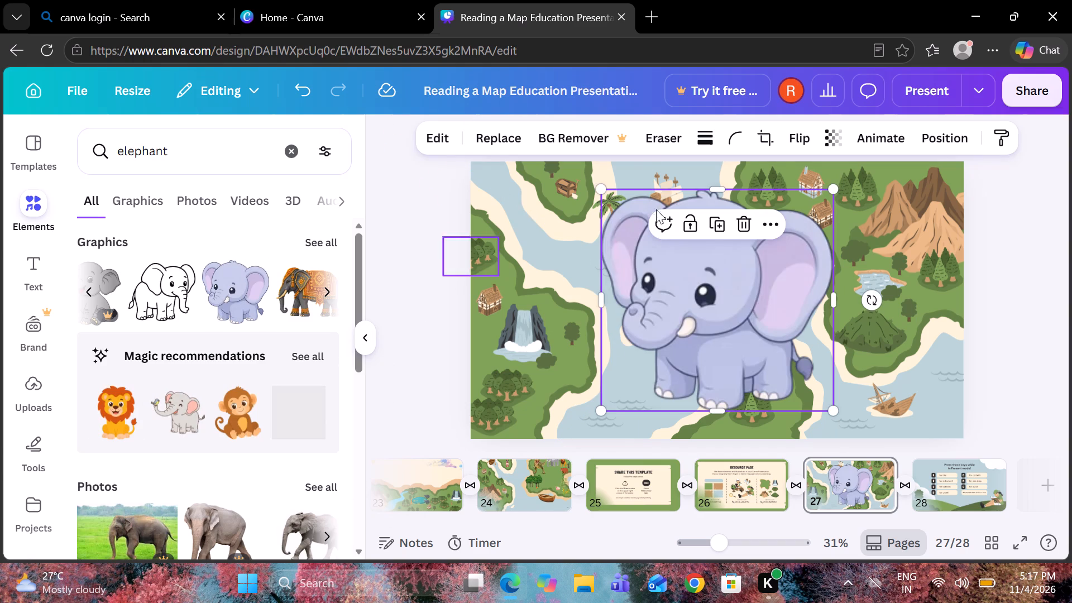
{"action": "left_click_drag", "start_coordinate": [832, 186], "coordinate": [650, 309]}
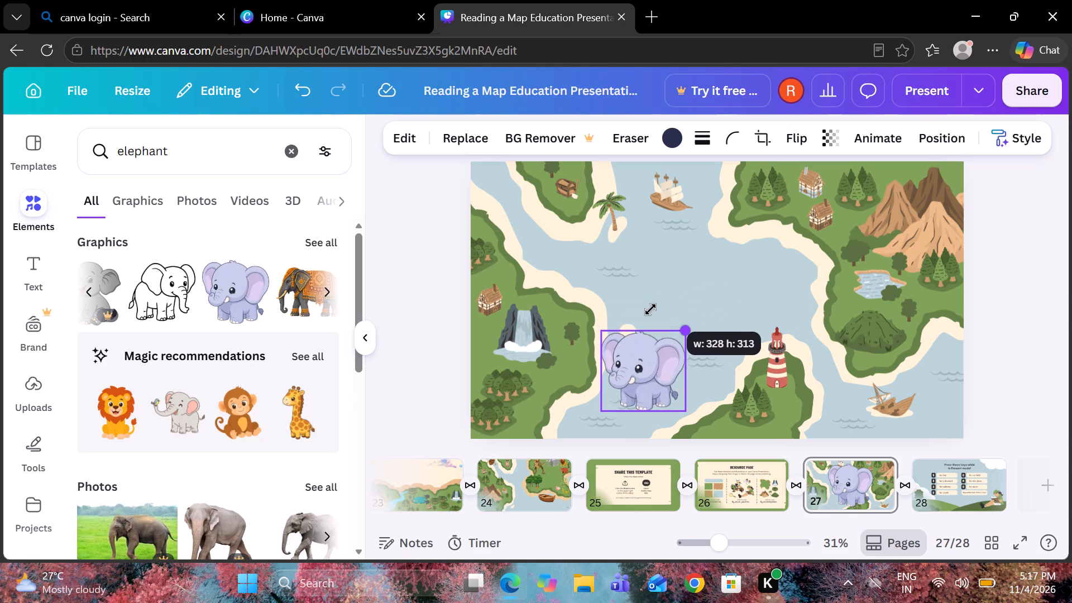
{"action": "left_click_drag", "start_coordinate": [650, 309], "coordinate": [633, 321]}
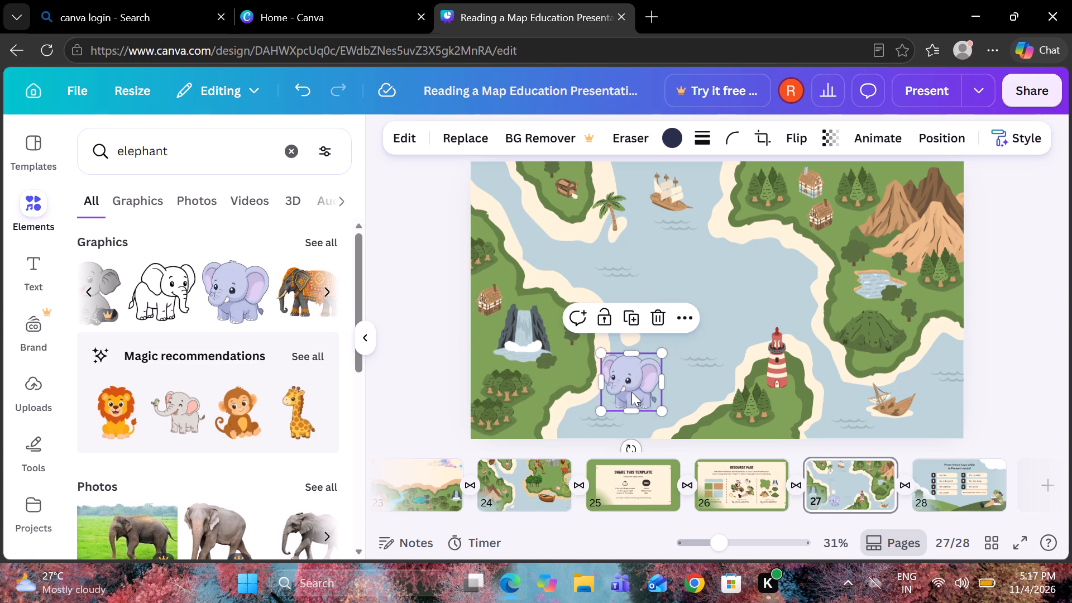
{"action": "left_click_drag", "start_coordinate": [631, 392], "coordinate": [559, 255]}
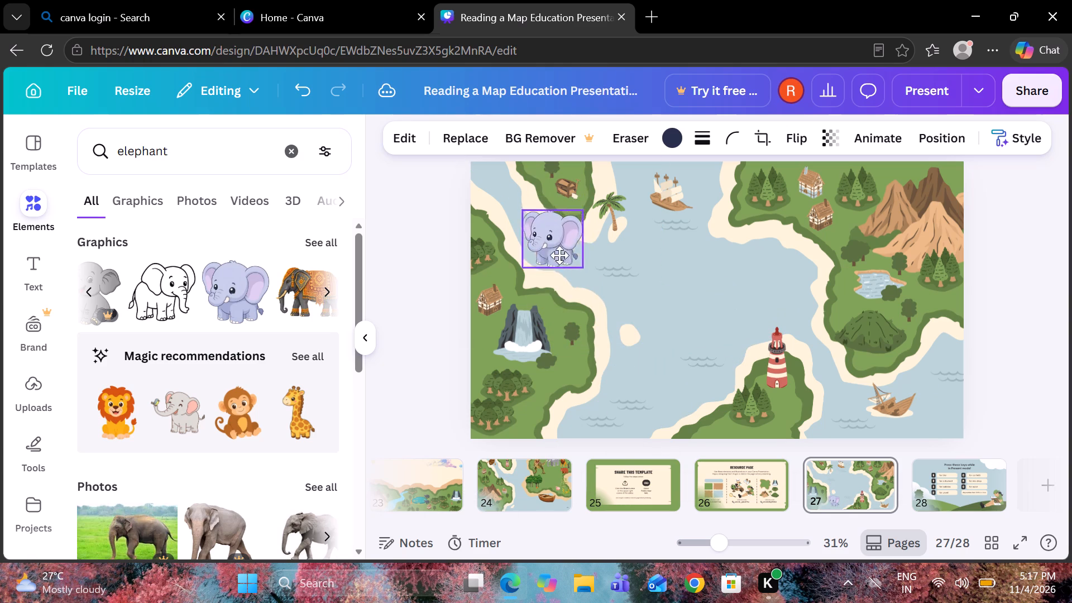
{"action": "left_click_drag", "start_coordinate": [559, 255], "coordinate": [644, 279]}
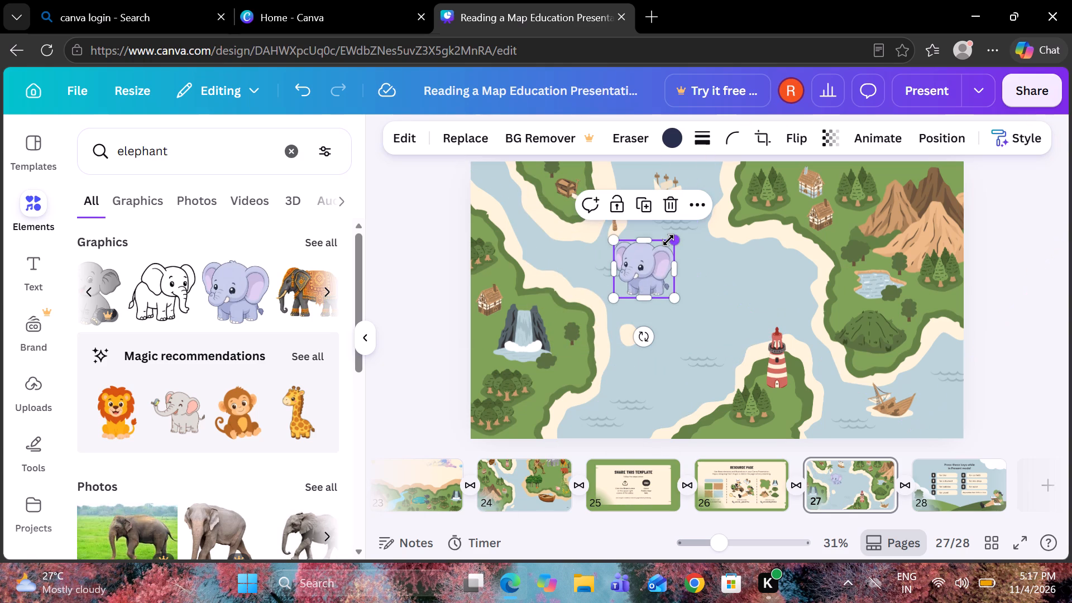
{"action": "left_click_drag", "start_coordinate": [668, 240], "coordinate": [639, 273]}
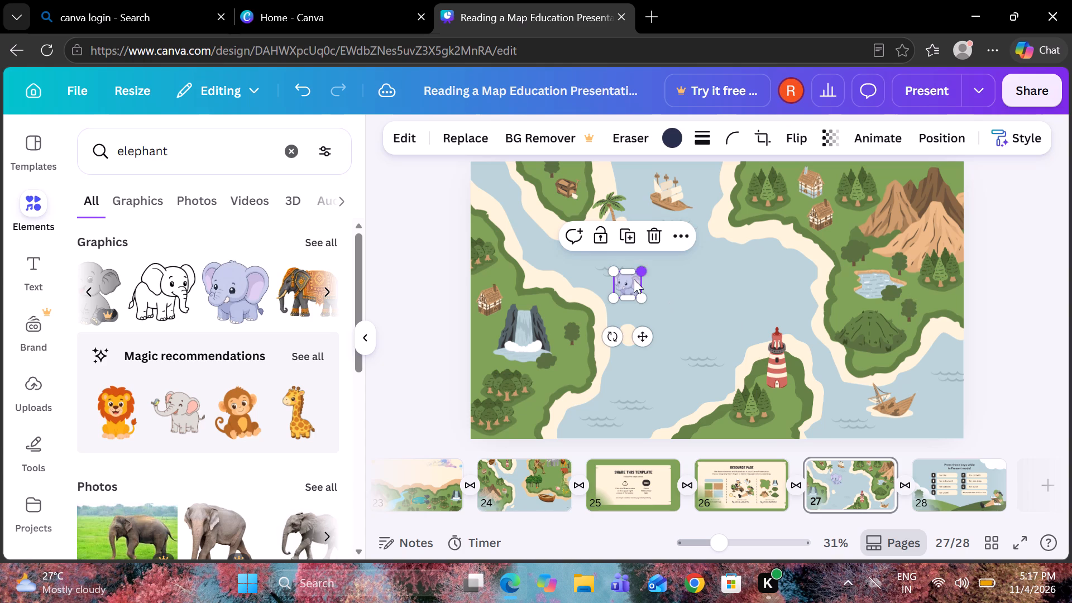
{"action": "left_click_drag", "start_coordinate": [628, 286], "coordinate": [568, 308]}
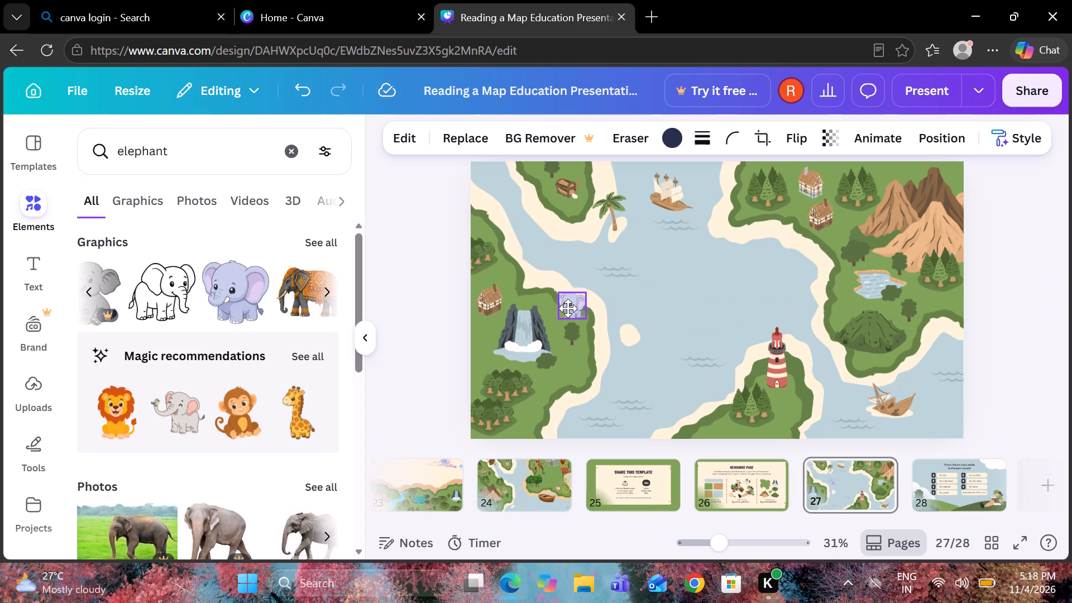
{"action": "left_click_drag", "start_coordinate": [568, 308], "coordinate": [559, 303]}
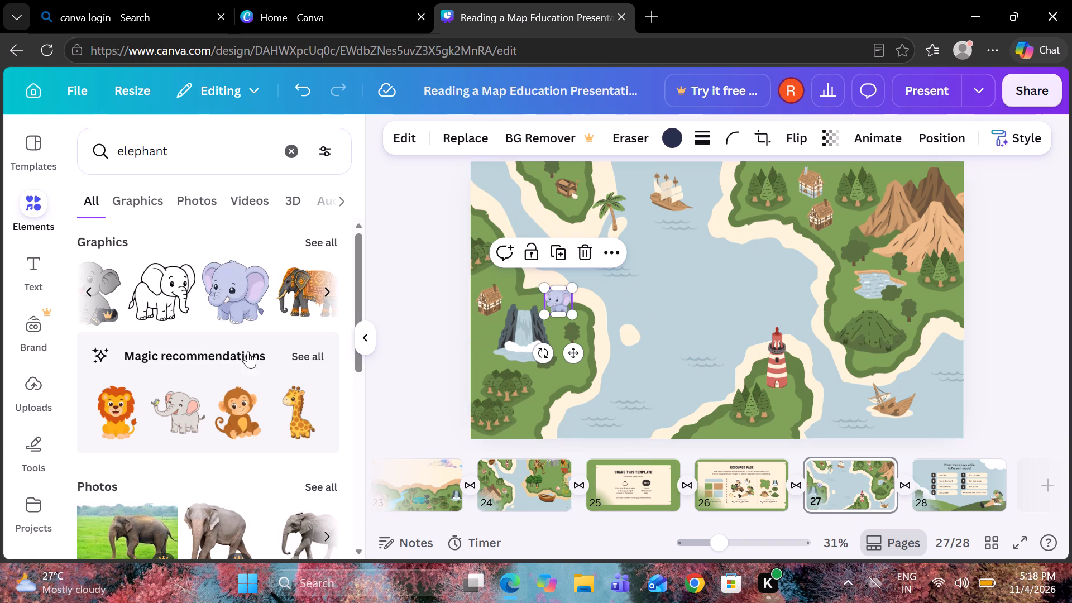
Look through the remaining elephant search results and the other content categories available for the design.
{"action": "scroll", "coordinate": [248, 414], "scroll_direction": "down", "scroll_amount": 3}
{"action": "scroll", "coordinate": [248, 414], "scroll_direction": "up", "scroll_amount": 1}
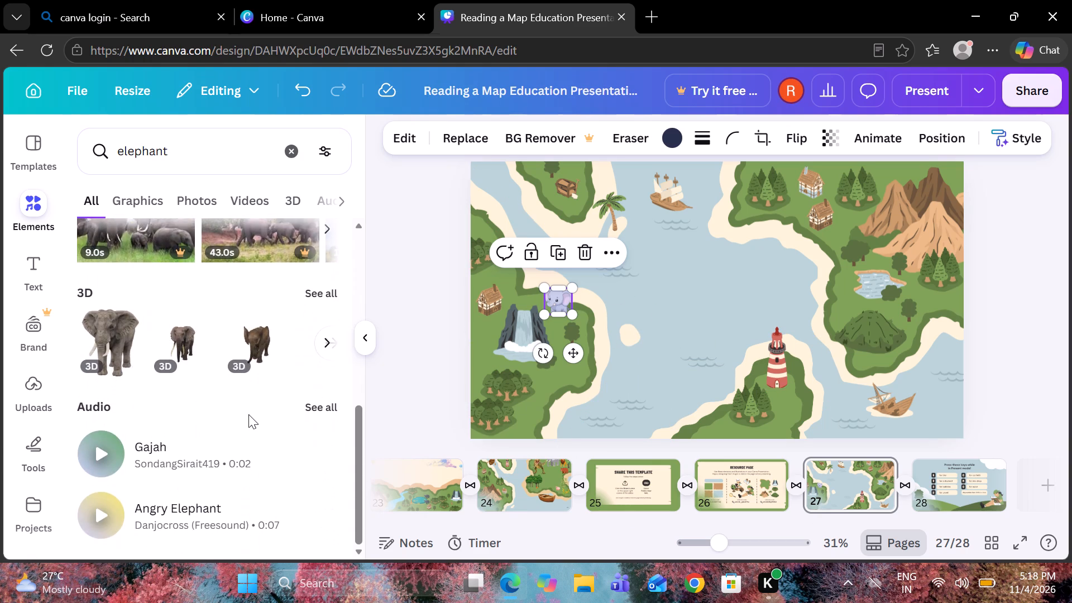
{"action": "scroll", "coordinate": [248, 414], "scroll_direction": "up", "scroll_amount": 1}
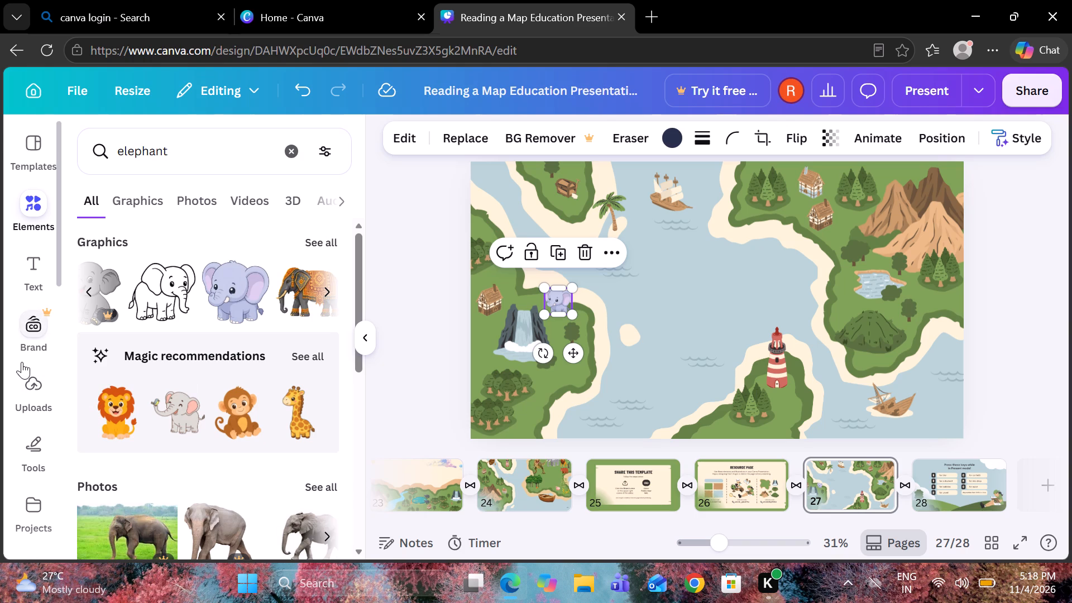
{"action": "scroll", "coordinate": [22, 362], "scroll_direction": "down", "scroll_amount": 6}
{"action": "scroll", "coordinate": [22, 362], "scroll_direction": "up", "scroll_amount": 6}
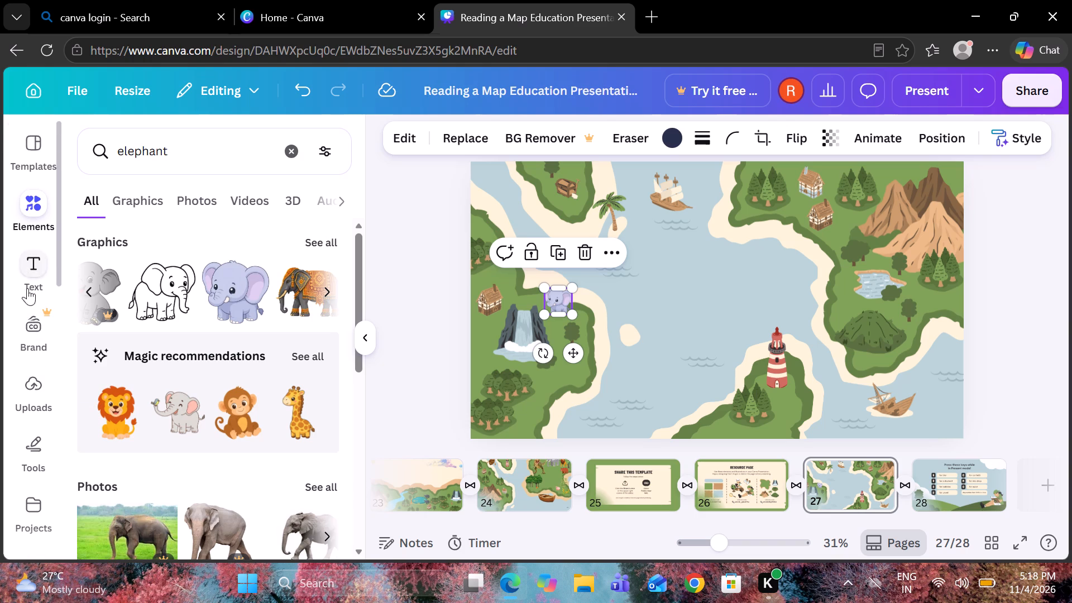
Browse the default text styles and the decorative font combinations available for the design.
{"action": "left_click", "coordinate": [29, 285]}
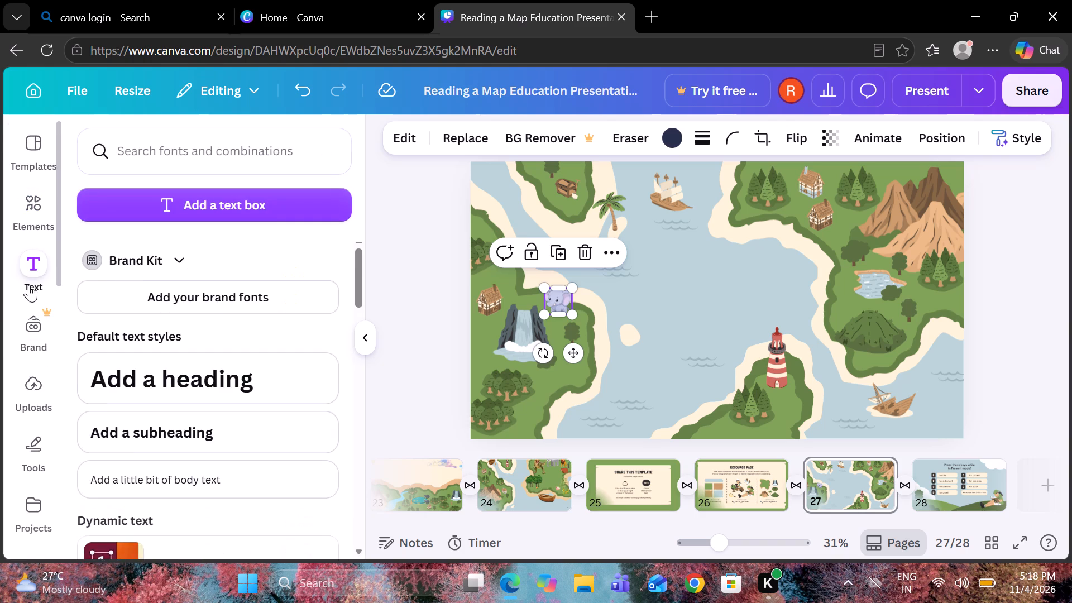
{"action": "scroll", "coordinate": [176, 373], "scroll_direction": "down", "scroll_amount": 6}
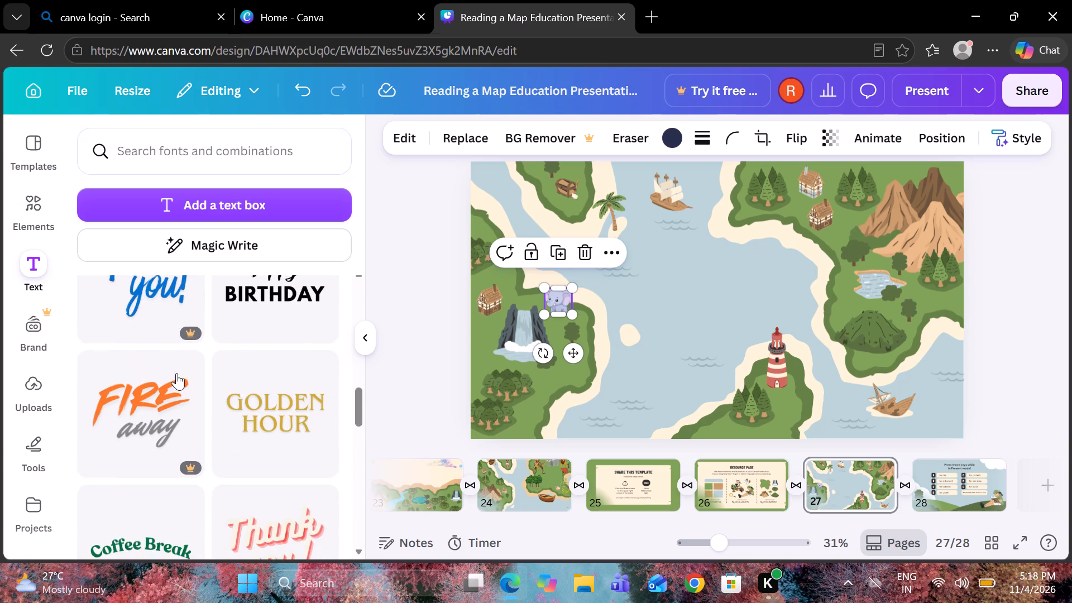
{"action": "scroll", "coordinate": [176, 373], "scroll_direction": "down", "scroll_amount": 5}
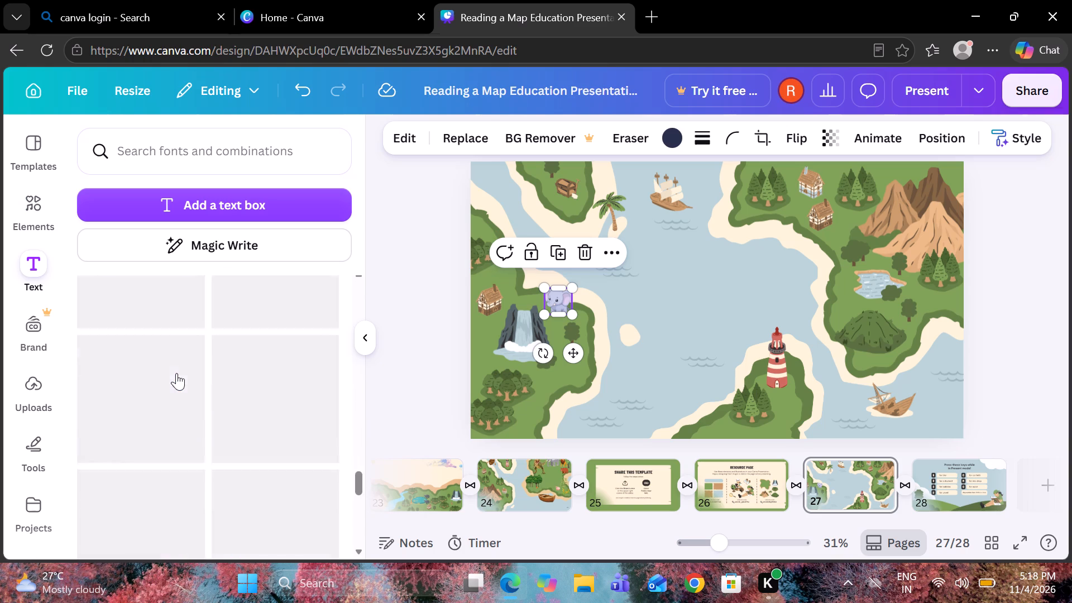
{"action": "scroll", "coordinate": [176, 373], "scroll_direction": "down", "scroll_amount": 2}
{"action": "scroll", "coordinate": [176, 373], "scroll_direction": "up", "scroll_amount": 7}
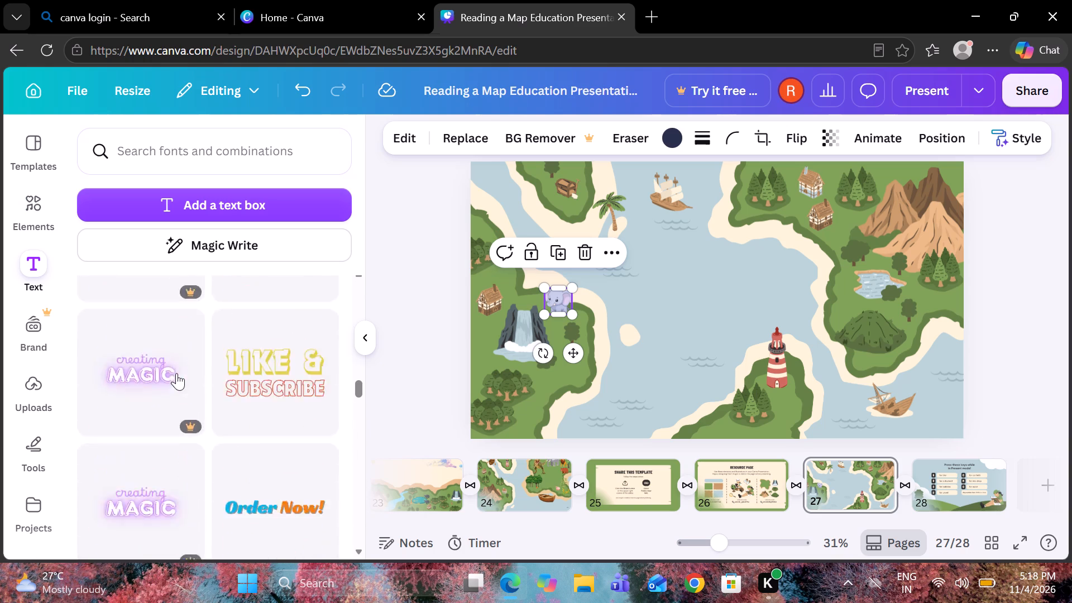
{"action": "scroll", "coordinate": [176, 373], "scroll_direction": "up", "scroll_amount": 3}
{"action": "scroll", "coordinate": [33, 337], "scroll_direction": "down", "scroll_amount": 1}
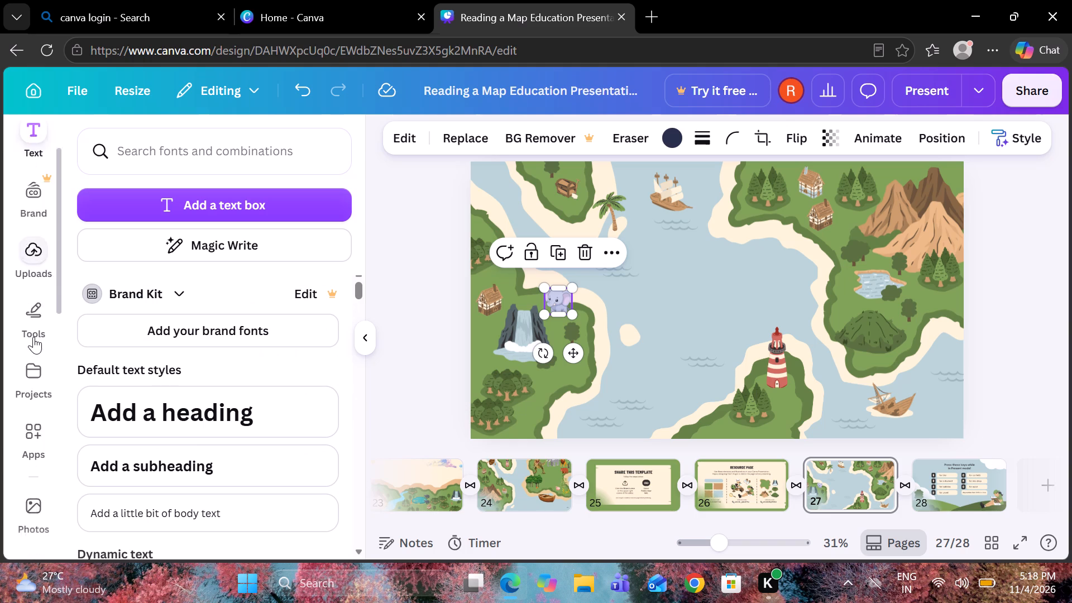
{"action": "scroll", "coordinate": [33, 337], "scroll_direction": "down", "scroll_amount": 4}
{"action": "scroll", "coordinate": [33, 337], "scroll_direction": "up", "scroll_amount": 2}
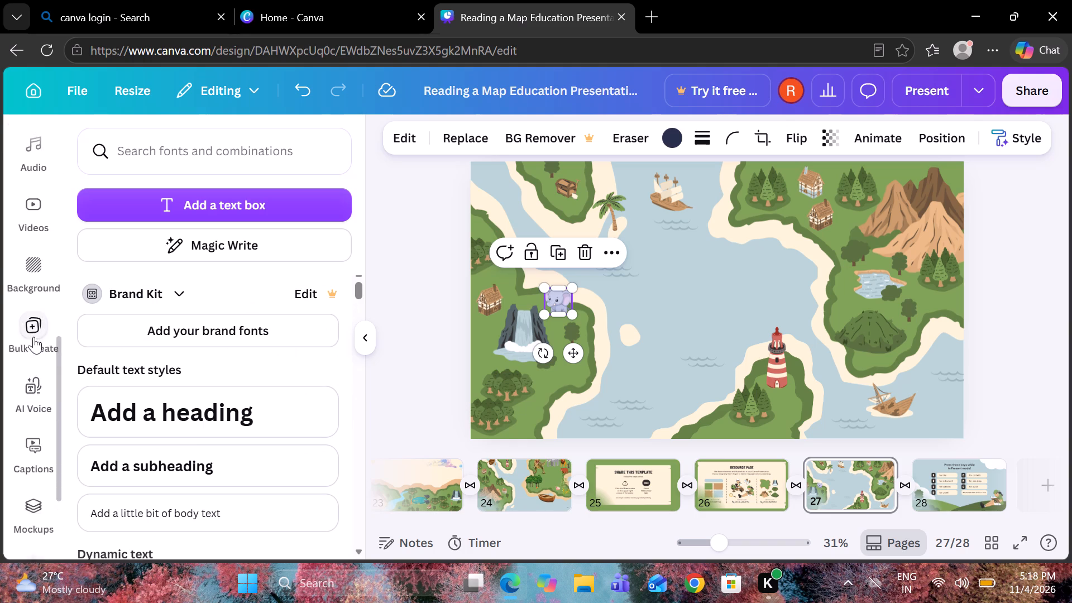
{"action": "scroll", "coordinate": [33, 337], "scroll_direction": "up", "scroll_amount": 5}
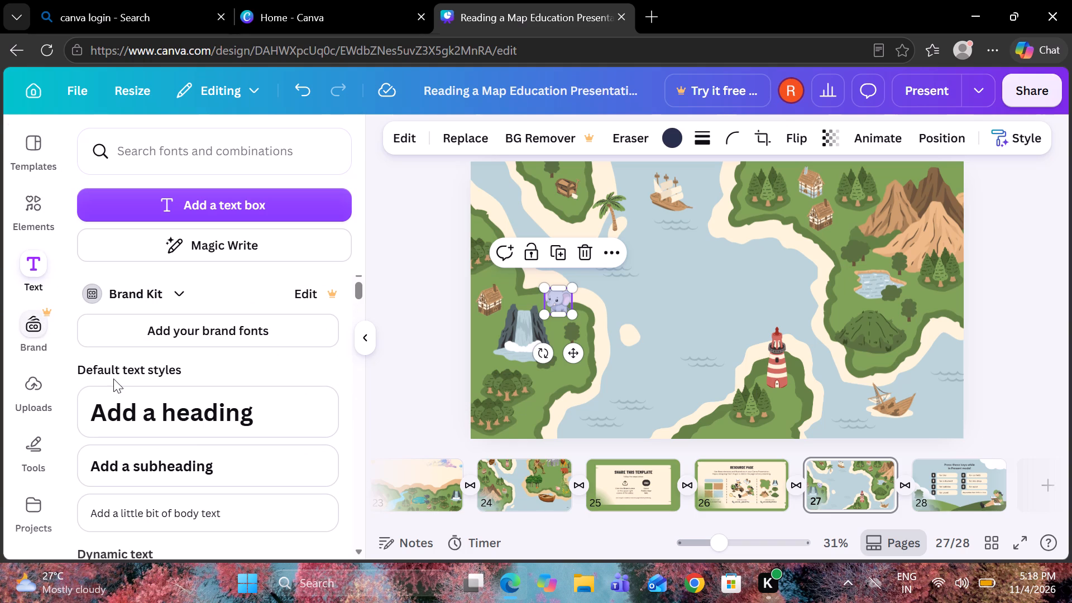
{"action": "scroll", "coordinate": [113, 379], "scroll_direction": "down", "scroll_amount": 5}
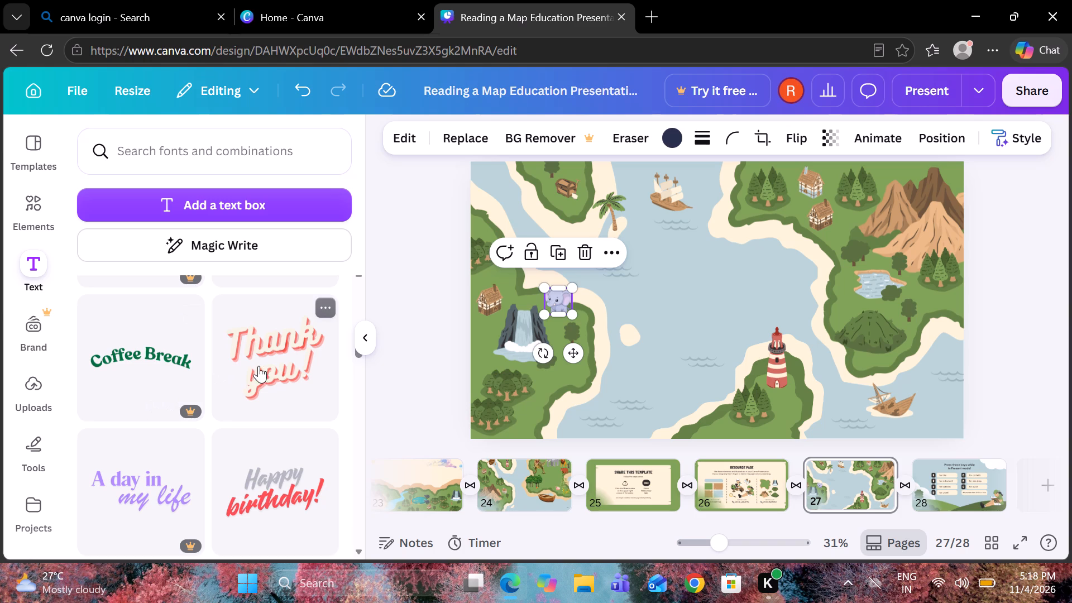
Add the recommended brown monkey graphic to page 27, shrink it and place it on the land at the foot of the lighthouse.
{"action": "left_click", "coordinate": [37, 208]}
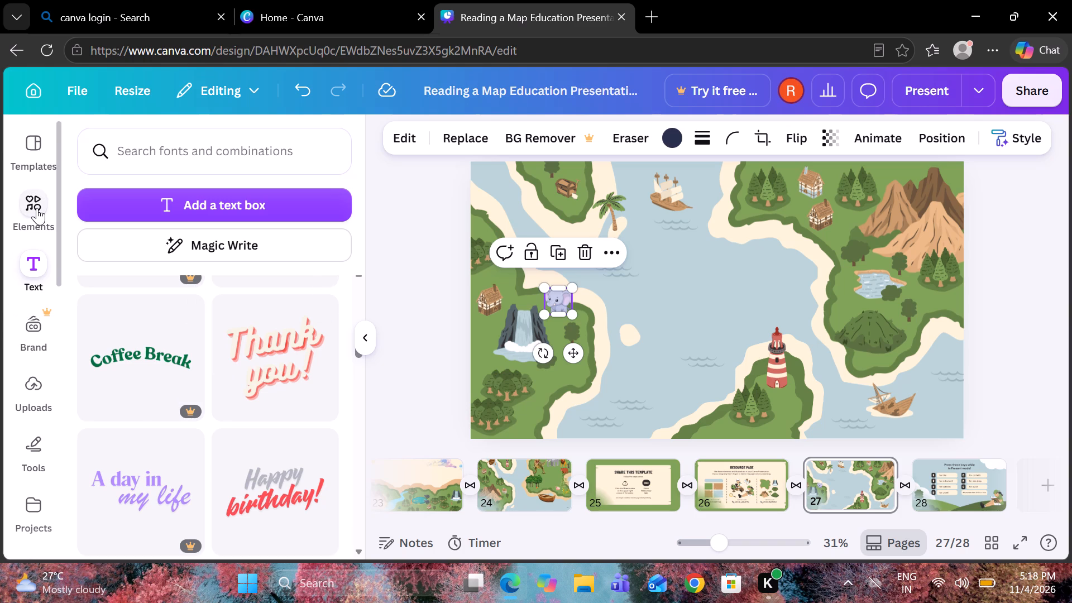
{"action": "scroll", "coordinate": [248, 336], "scroll_direction": "down", "scroll_amount": 1}
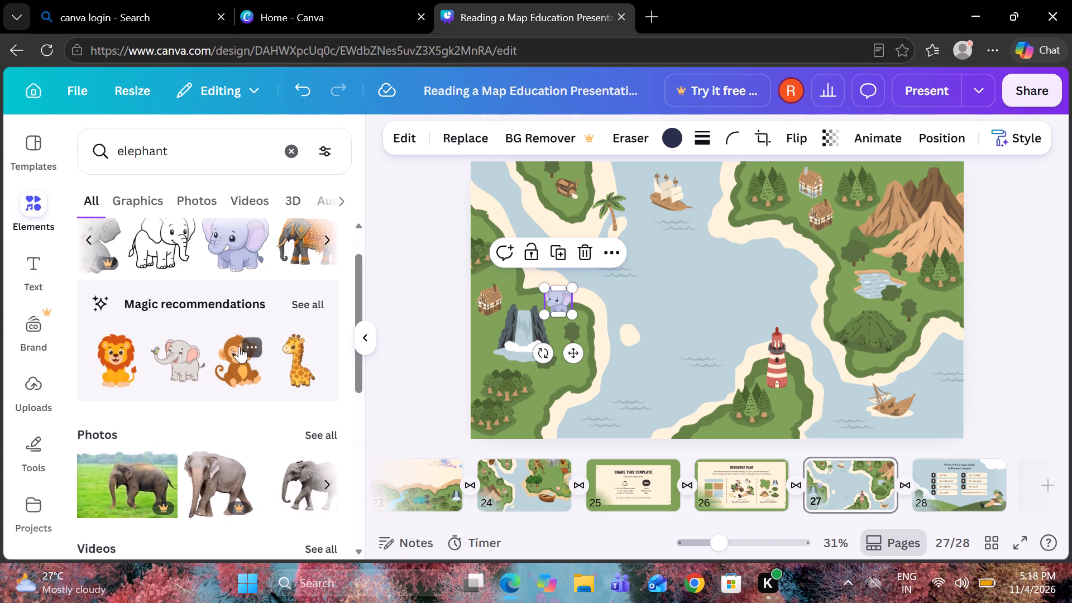
{"action": "left_click", "coordinate": [239, 358]}
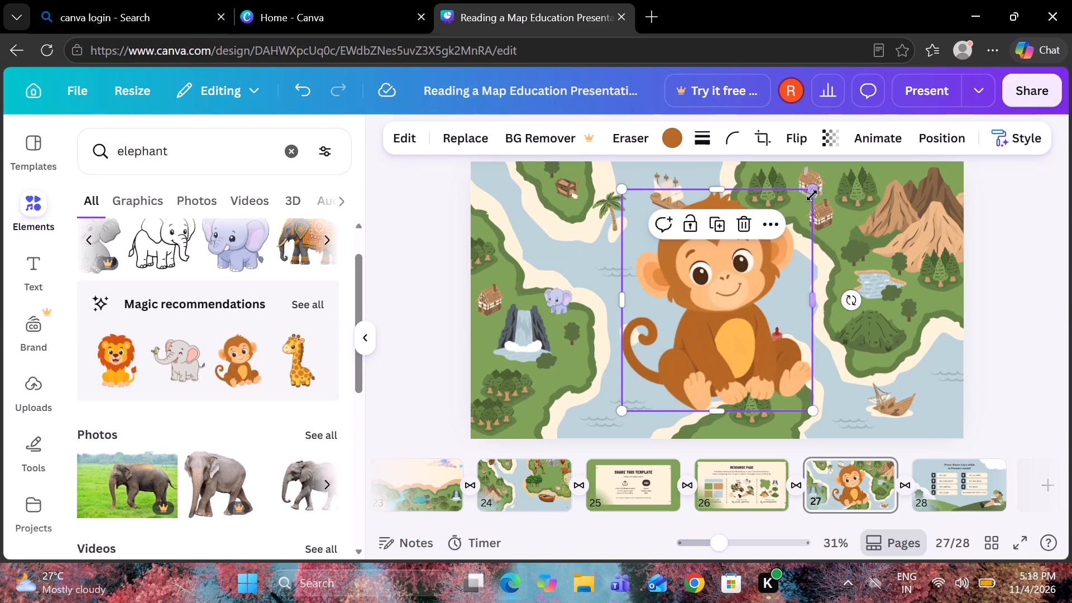
{"action": "left_click_drag", "start_coordinate": [811, 187], "coordinate": [809, 189]}
{"action": "left_click_drag", "start_coordinate": [809, 189], "coordinate": [659, 329]}
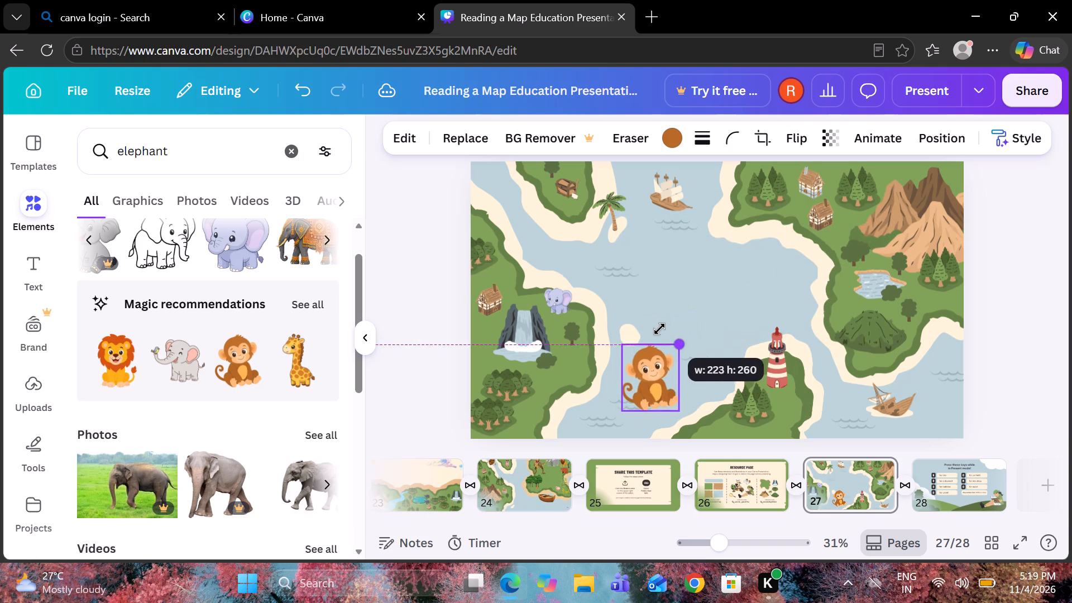
{"action": "left_click_drag", "start_coordinate": [659, 329], "coordinate": [629, 352]}
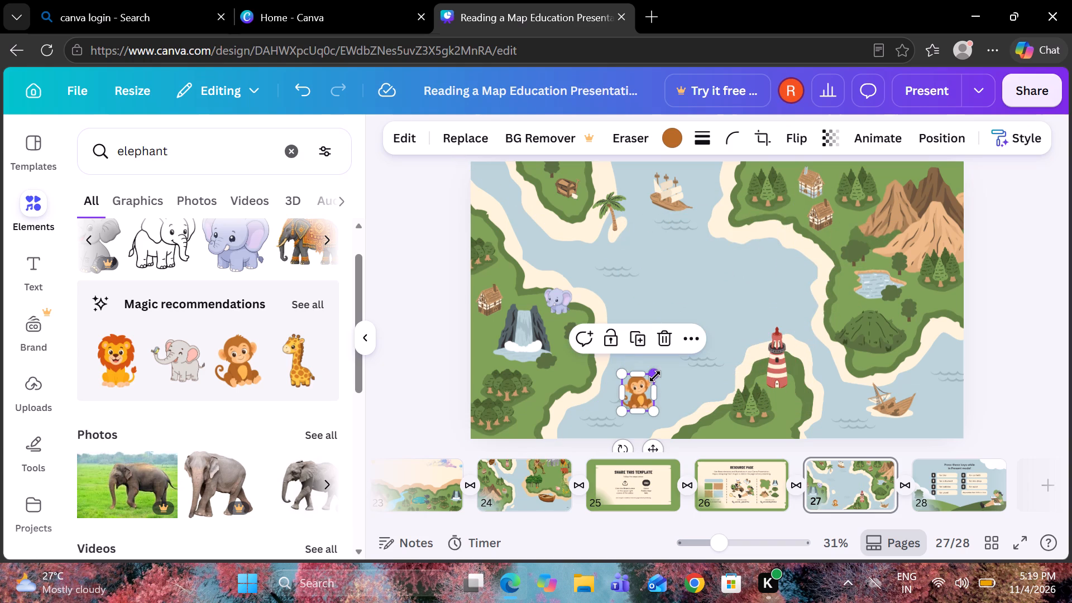
{"action": "left_click_drag", "start_coordinate": [654, 372], "coordinate": [639, 387]}
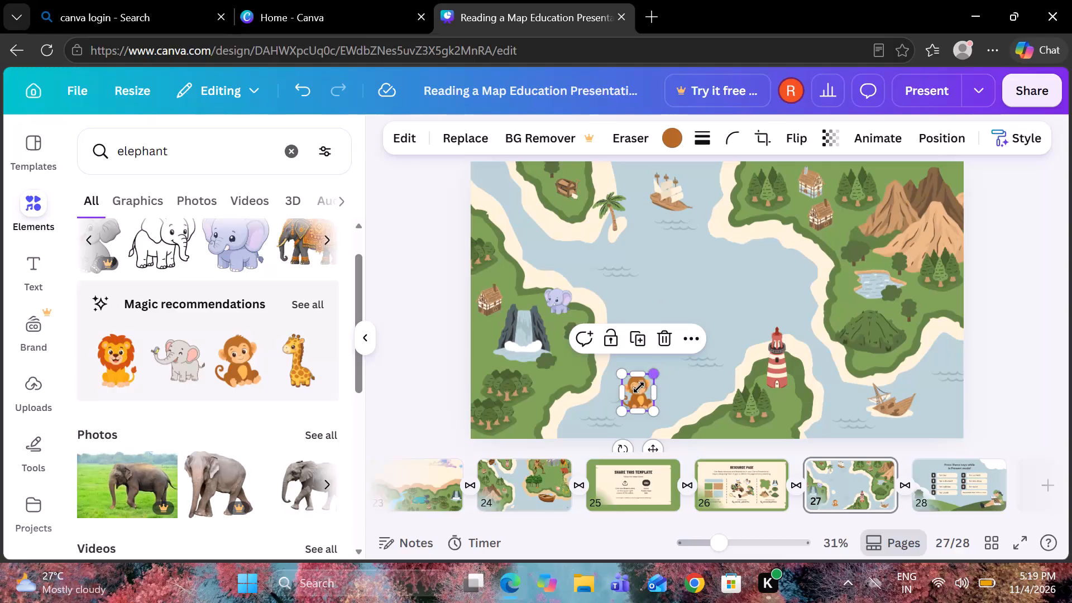
{"action": "left_click_drag", "start_coordinate": [639, 387], "coordinate": [636, 390]}
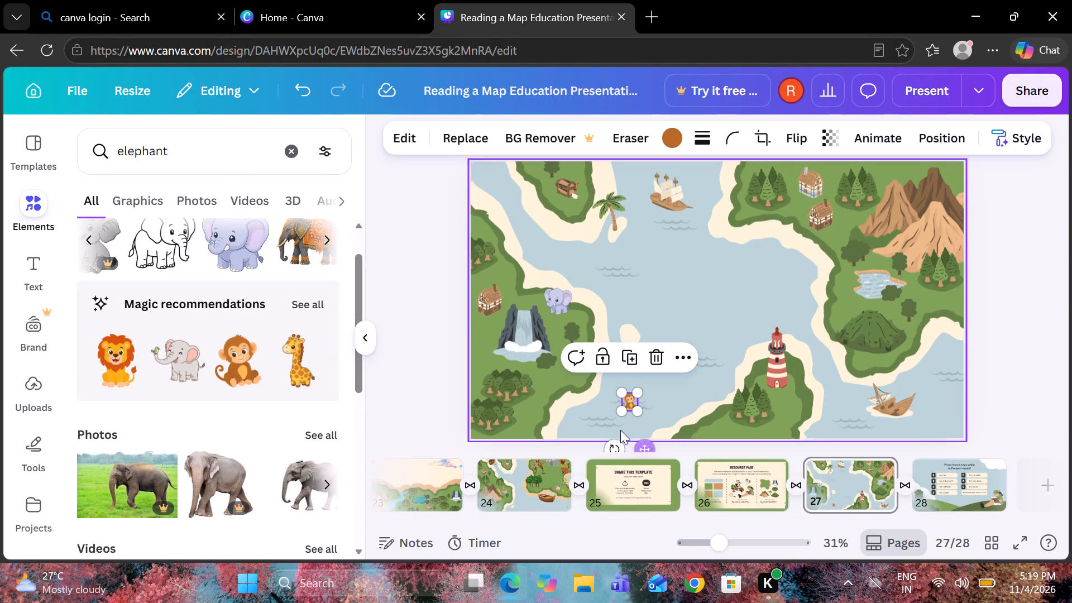
{"action": "left_click_drag", "start_coordinate": [645, 449], "coordinate": [654, 449]}
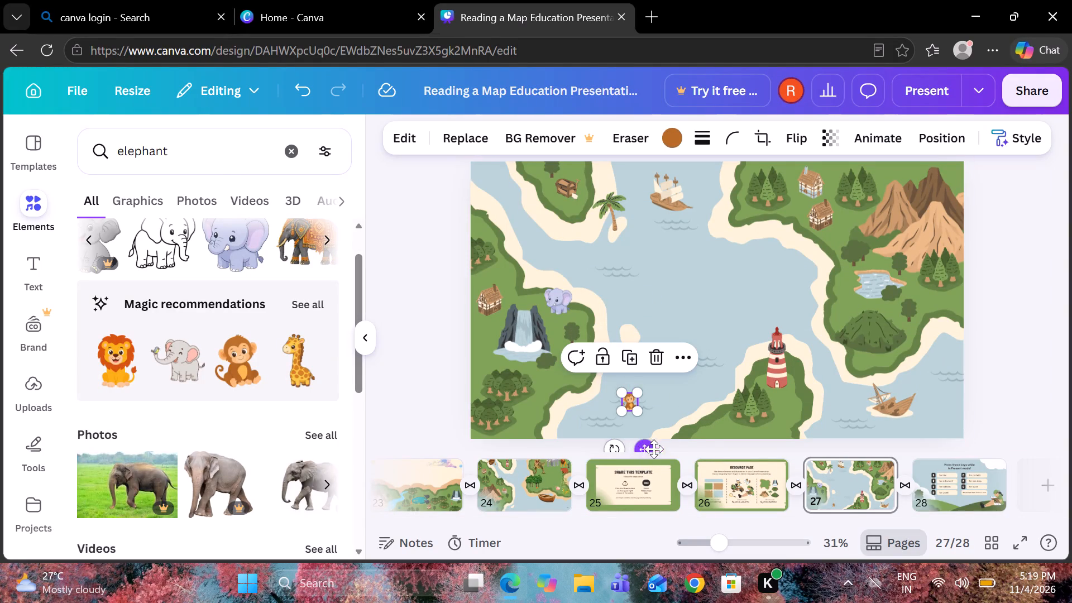
{"action": "left_click_drag", "start_coordinate": [654, 449], "coordinate": [798, 447]}
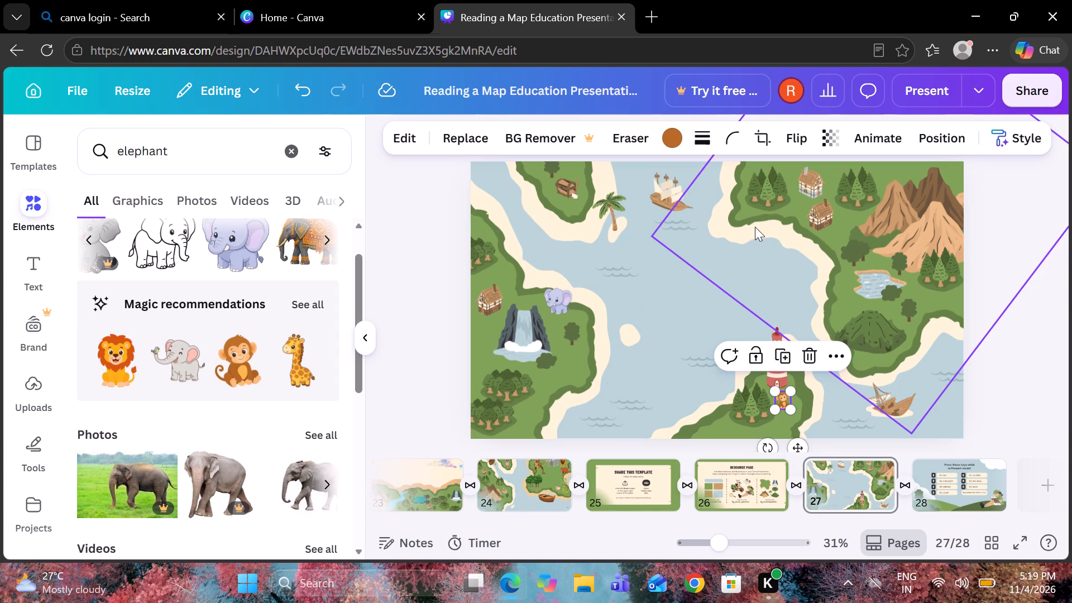
{"action": "left_click", "coordinate": [418, 277]}
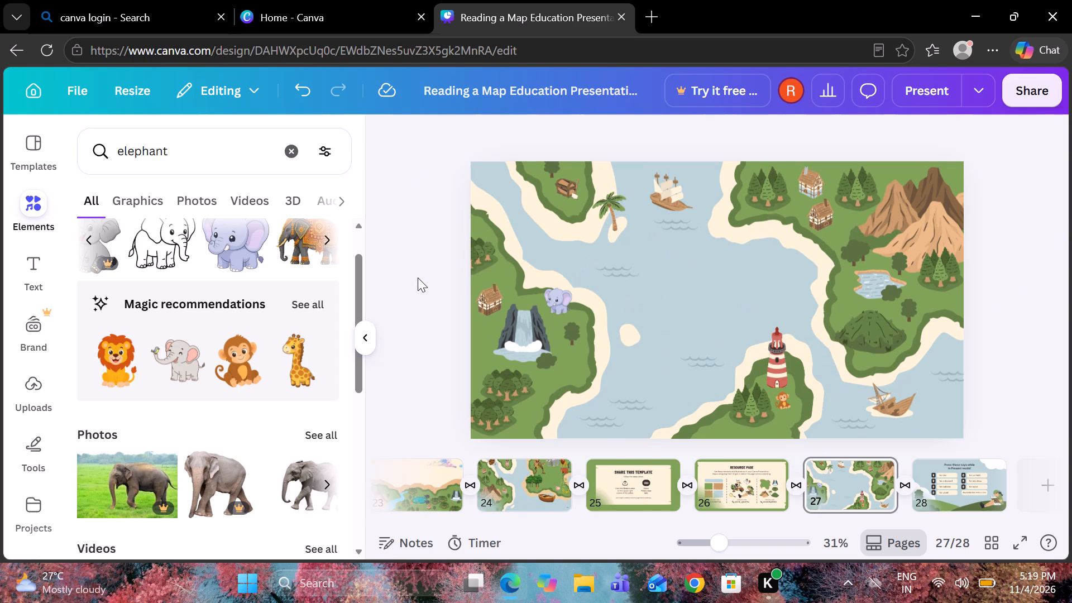
Delete the red-and-white lighthouse graphic from the small land area on page 24.
{"action": "scroll", "coordinate": [721, 278], "scroll_direction": "down", "scroll_amount": 1}
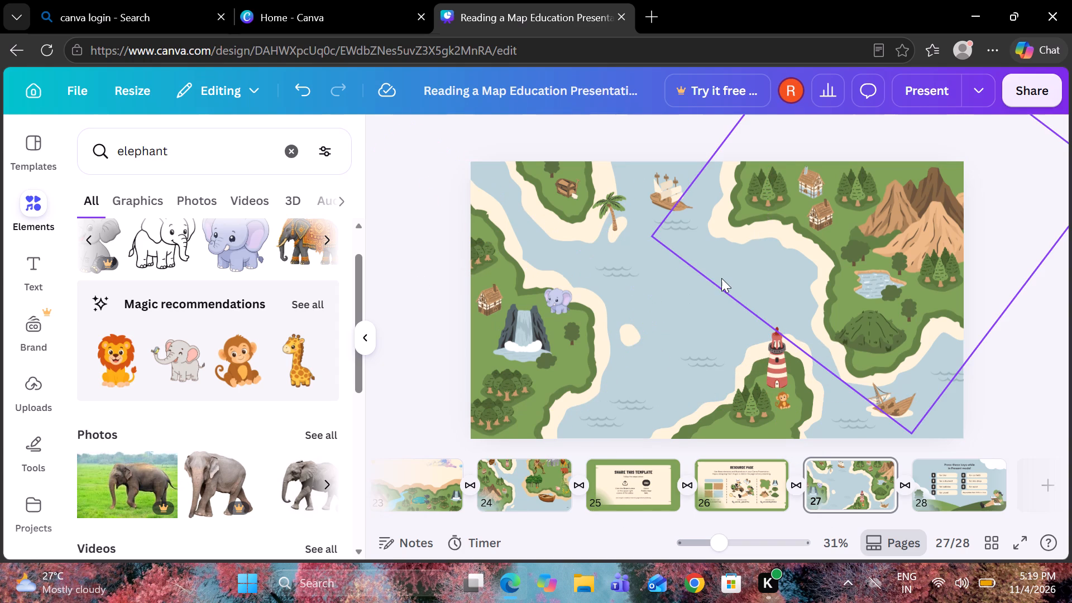
{"action": "scroll", "coordinate": [721, 278], "scroll_direction": "up", "scroll_amount": 1}
{"action": "scroll", "coordinate": [701, 224], "scroll_direction": "up", "scroll_amount": 2}
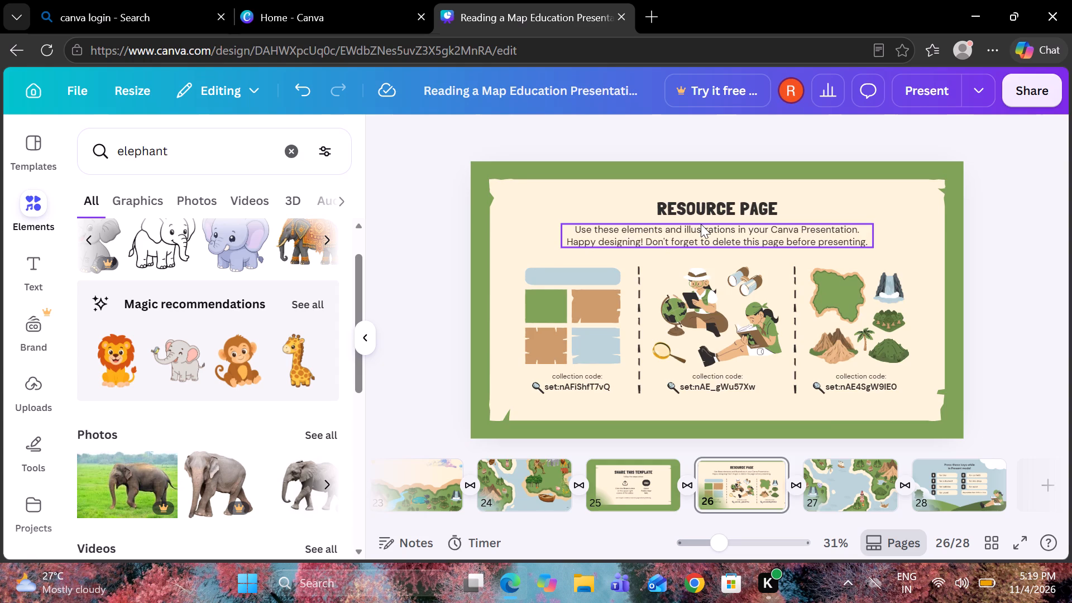
{"action": "scroll", "coordinate": [701, 224], "scroll_direction": "up", "scroll_amount": 3}
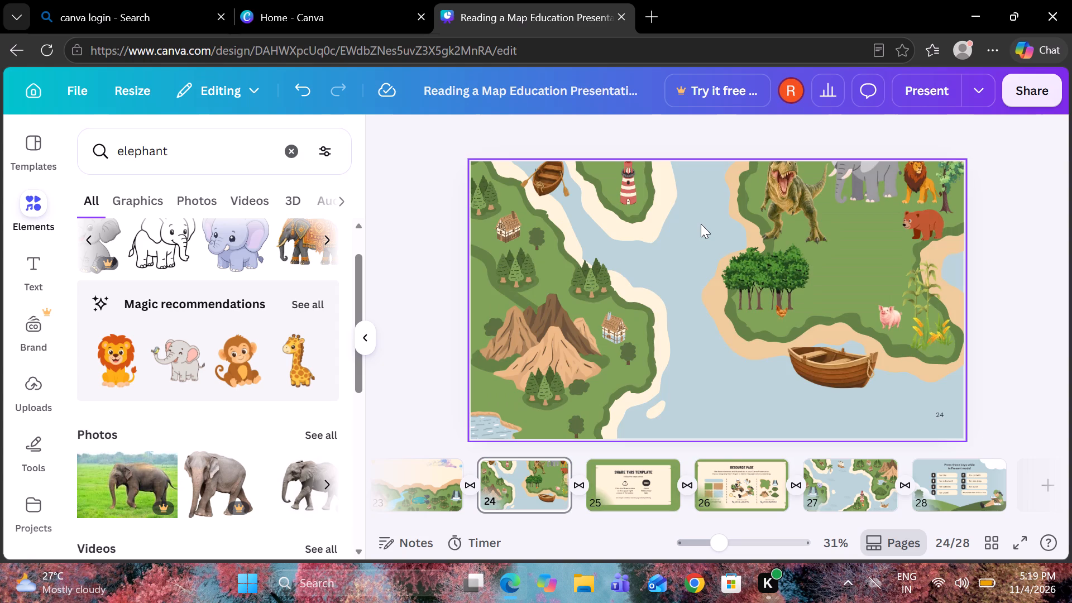
{"action": "left_click", "coordinate": [624, 186]}
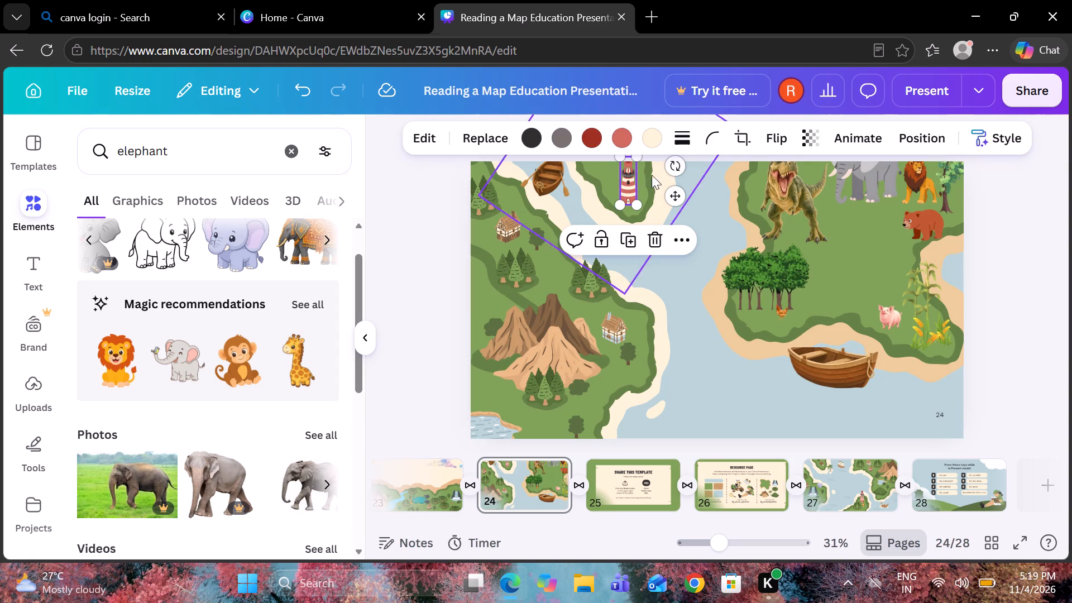
{"action": "left_click", "coordinate": [658, 236]}
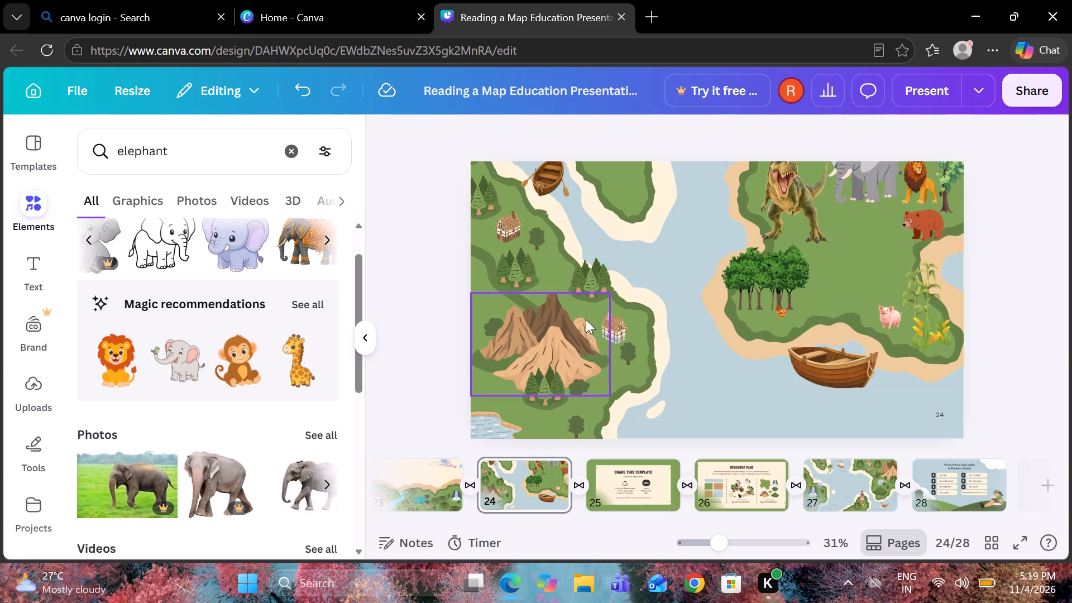
Enlarge the house beside the mountains on page 24 and position it between the mountains and the sandy shore.
{"action": "left_click_drag", "start_coordinate": [611, 330], "coordinate": [619, 323]}
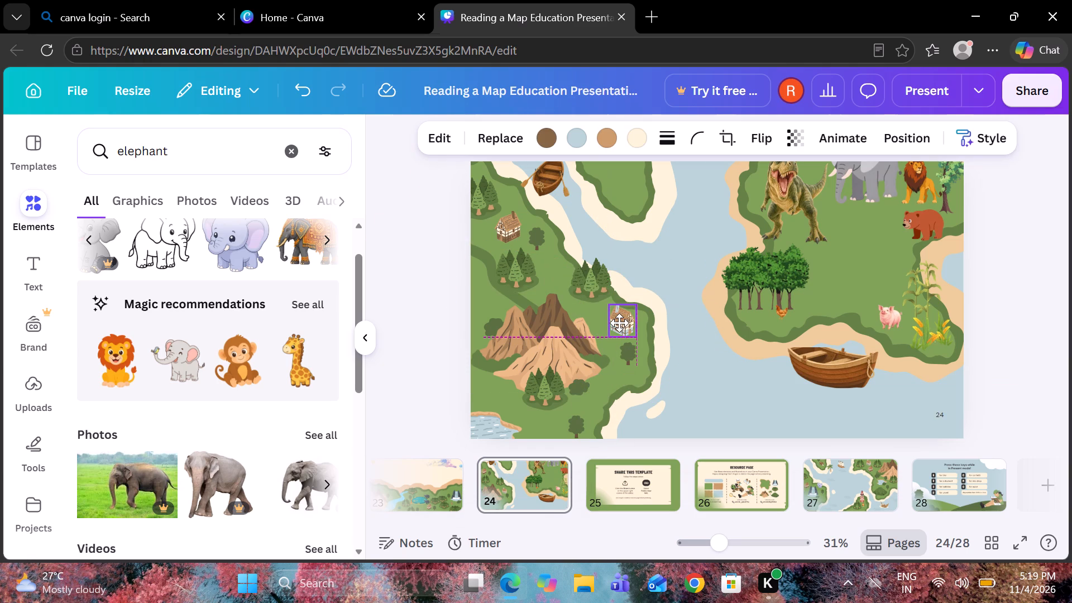
{"action": "left_click_drag", "start_coordinate": [619, 323], "coordinate": [624, 321]}
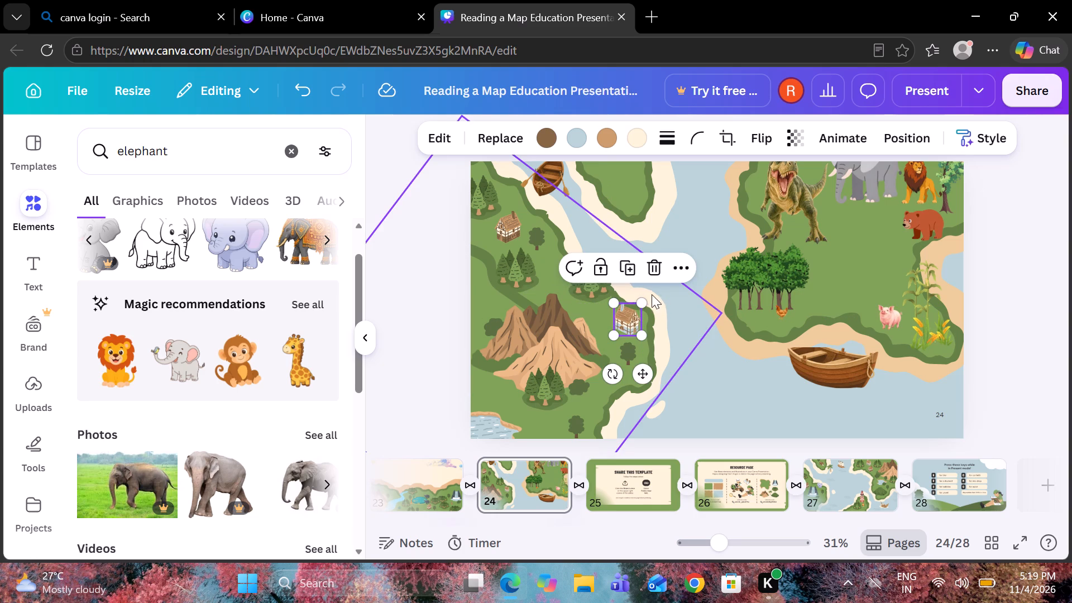
{"action": "left_click_drag", "start_coordinate": [644, 301], "coordinate": [672, 279]}
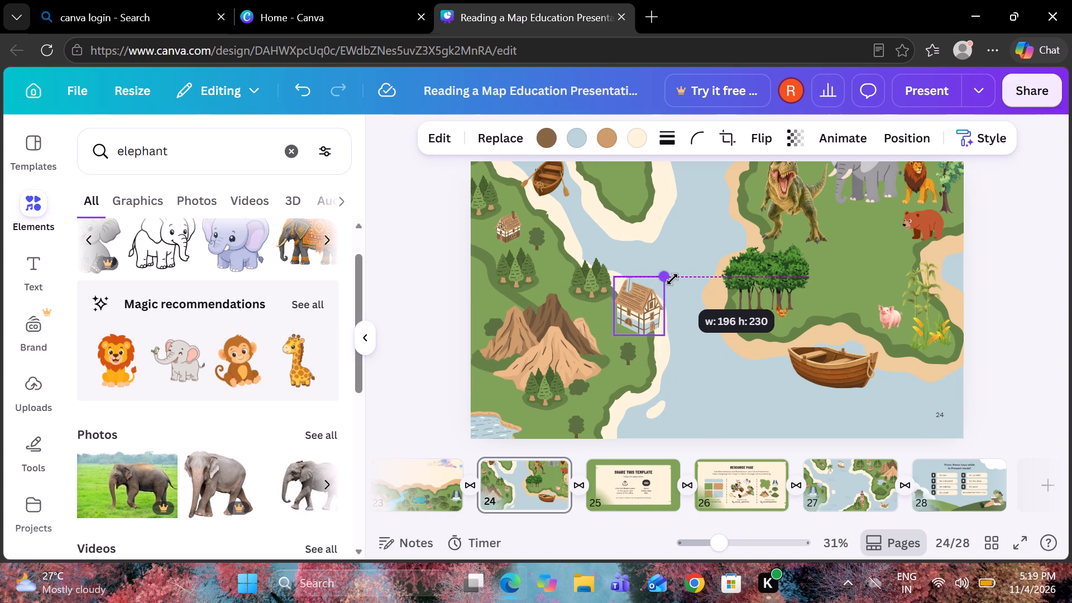
{"action": "left_click_drag", "start_coordinate": [672, 279], "coordinate": [661, 284]}
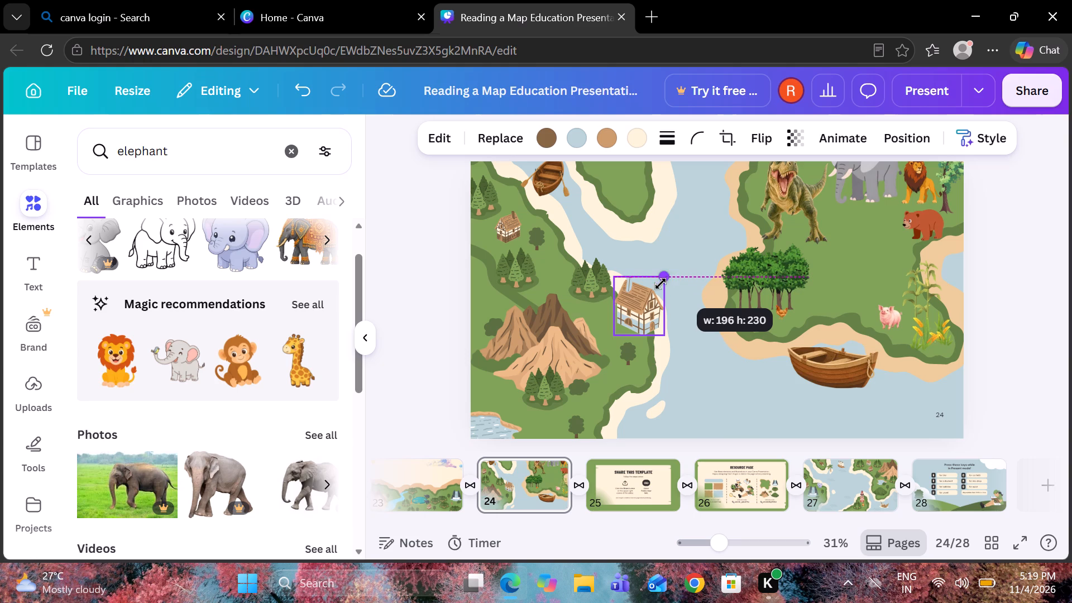
{"action": "left_click_drag", "start_coordinate": [661, 284], "coordinate": [661, 289]}
{"action": "left_click_drag", "start_coordinate": [642, 301], "coordinate": [621, 305]}
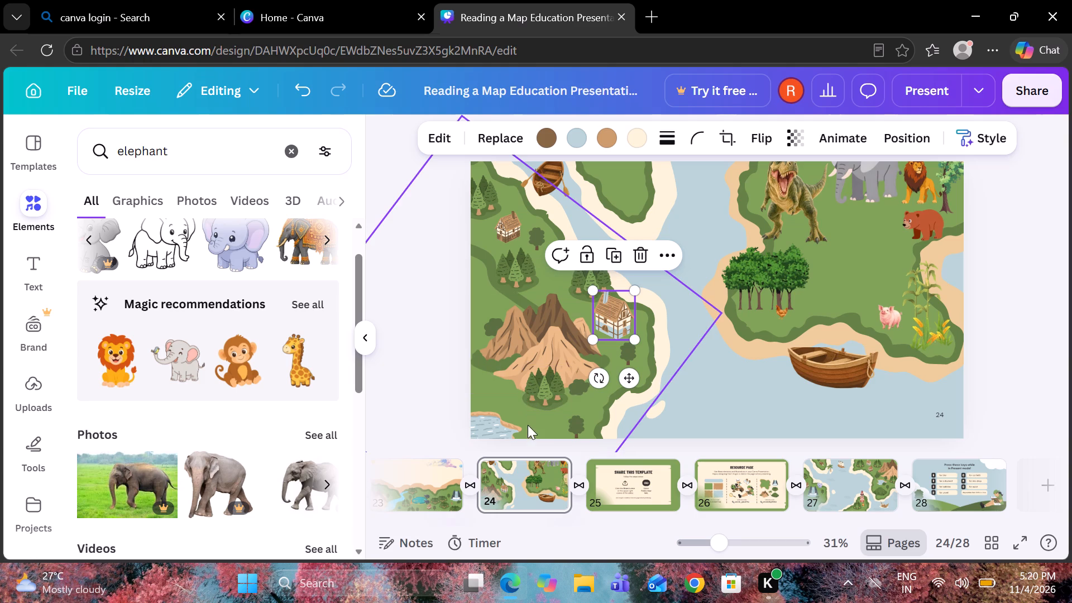
Look over the page thumbnails and the elephant search results across the different media types.
{"action": "scroll", "coordinate": [520, 461], "scroll_direction": "down", "scroll_amount": 1}
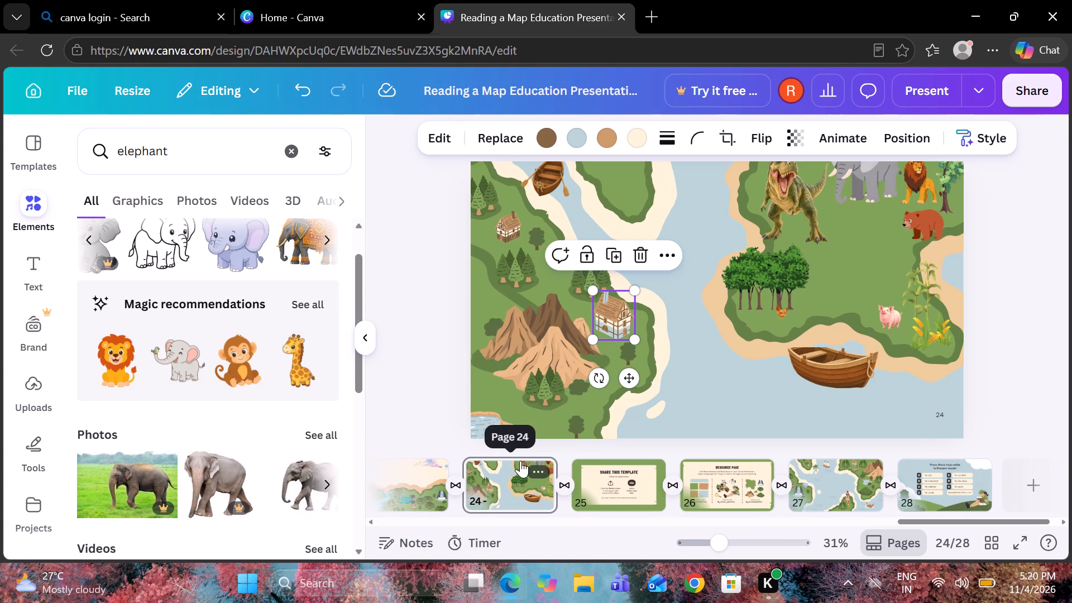
{"action": "scroll", "coordinate": [520, 461], "scroll_direction": "down", "scroll_amount": 3}
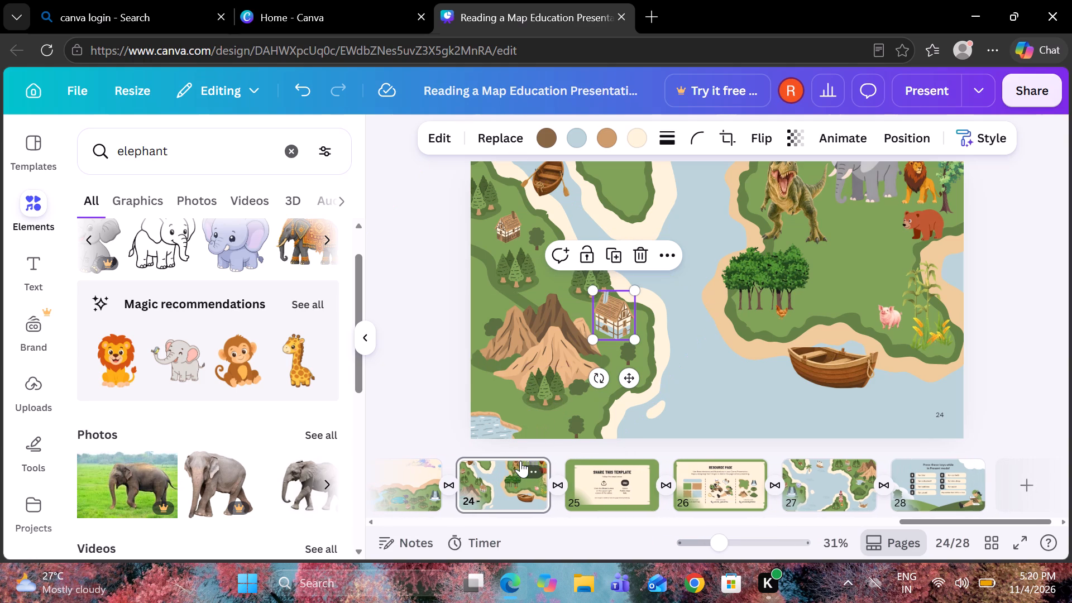
{"action": "scroll", "coordinate": [520, 461], "scroll_direction": "down", "scroll_amount": 2}
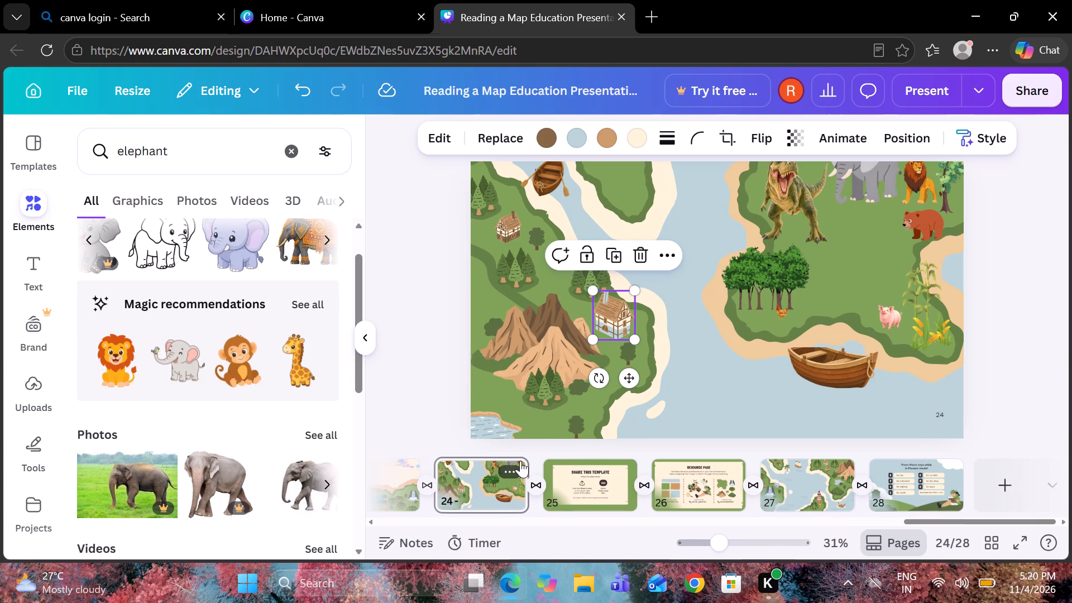
{"action": "scroll", "coordinate": [520, 461], "scroll_direction": "down", "scroll_amount": 1}
{"action": "scroll", "coordinate": [495, 463], "scroll_direction": "left", "scroll_amount": 1}
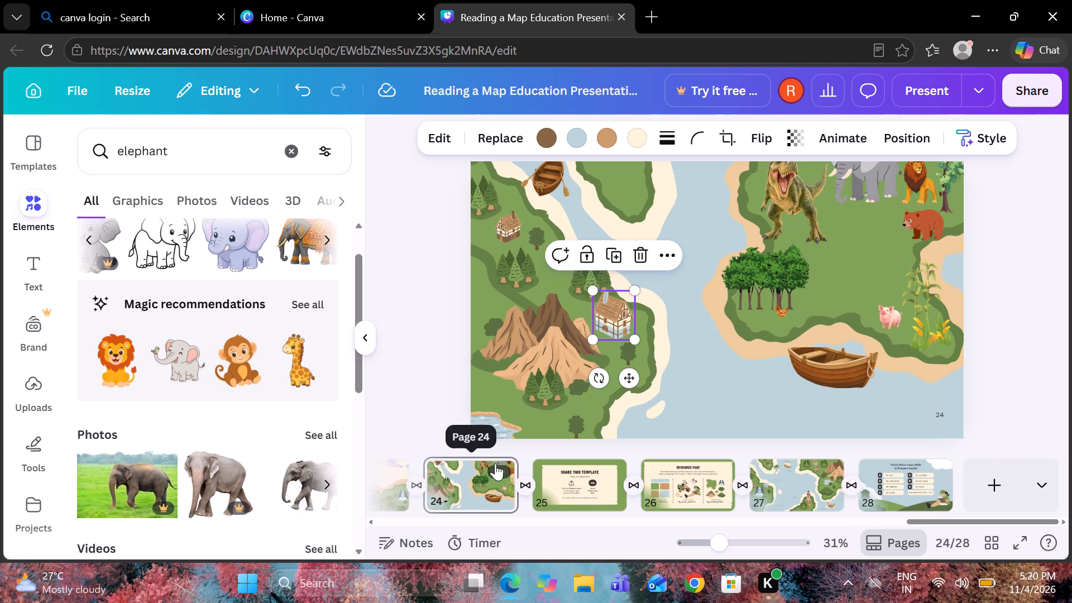
{"action": "scroll", "coordinate": [495, 463], "scroll_direction": "left", "scroll_amount": 1}
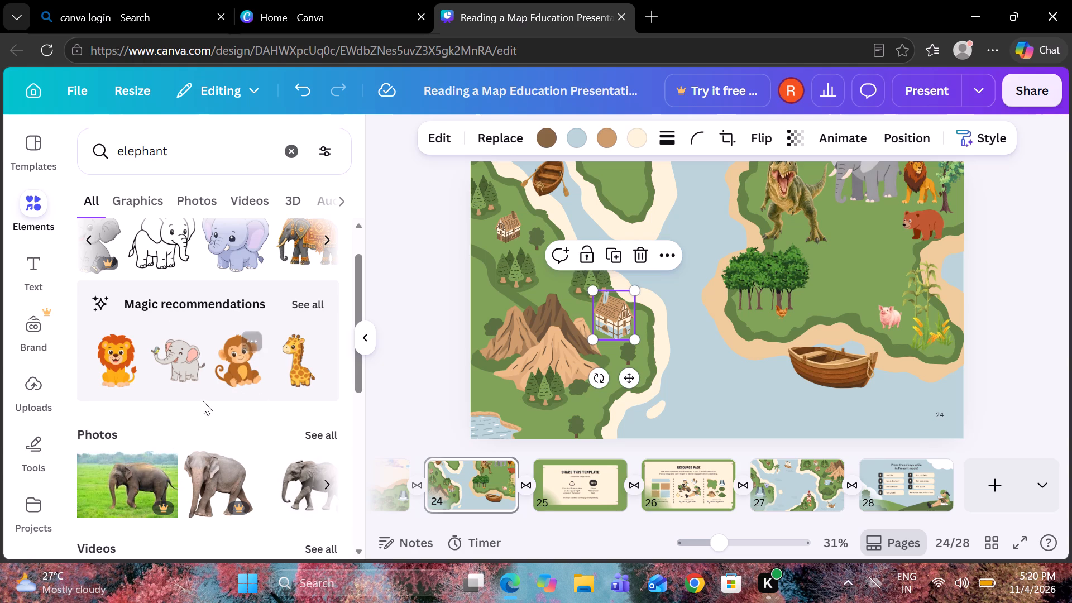
{"action": "scroll", "coordinate": [226, 364], "scroll_direction": "left", "scroll_amount": 1}
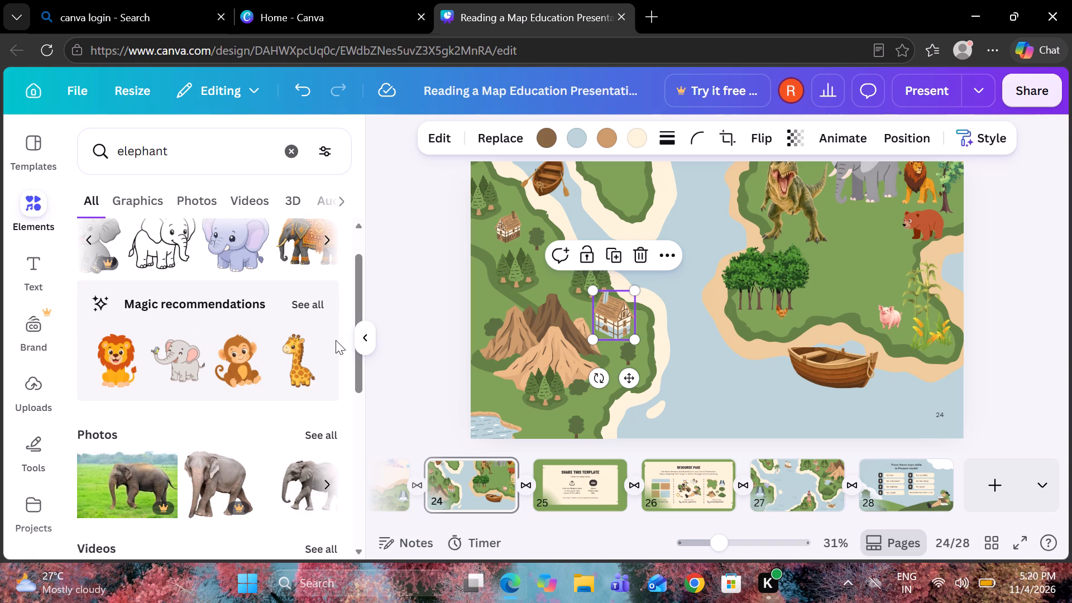
{"action": "scroll", "coordinate": [302, 356], "scroll_direction": "left", "scroll_amount": 2}
{"action": "scroll", "coordinate": [302, 356], "scroll_direction": "down", "scroll_amount": 3}
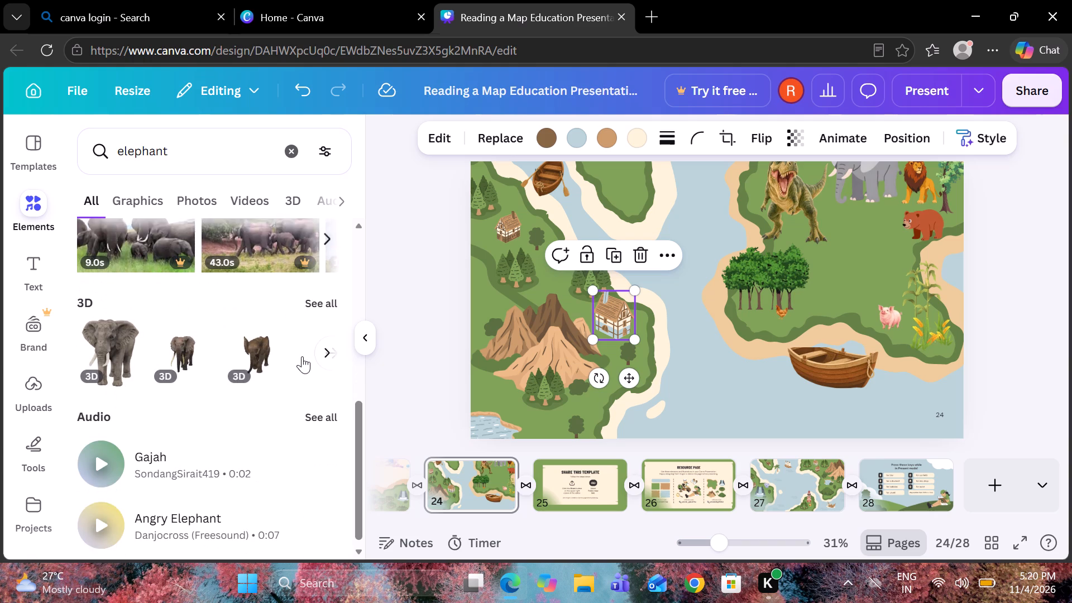
{"action": "scroll", "coordinate": [302, 356], "scroll_direction": "down", "scroll_amount": 1}
{"action": "scroll", "coordinate": [302, 356], "scroll_direction": "up", "scroll_amount": 7}
{"action": "scroll", "coordinate": [302, 356], "scroll_direction": "right", "scroll_amount": 2}
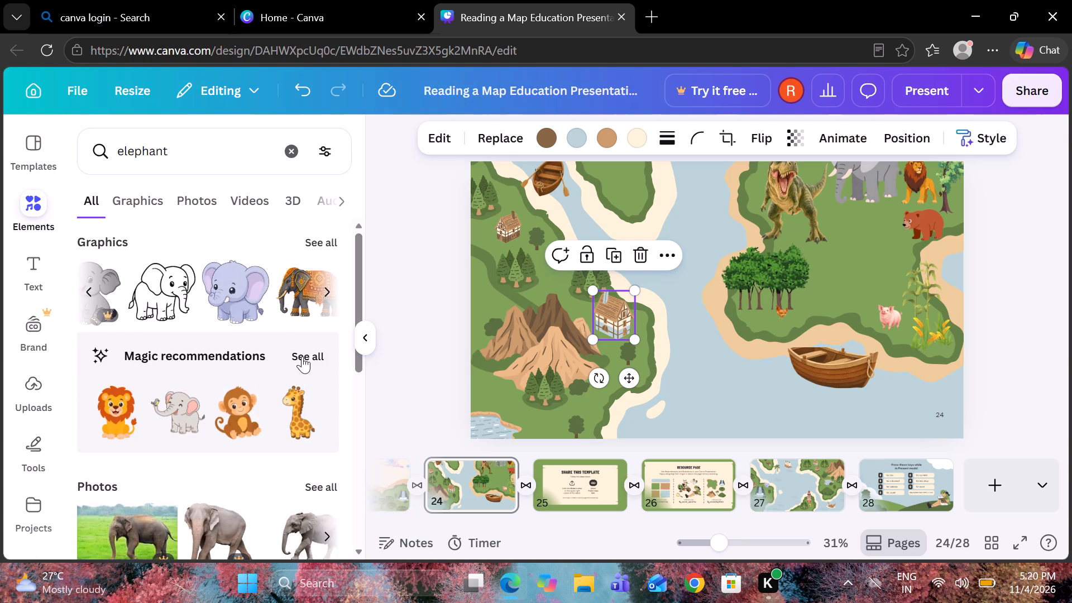
{"action": "left_click", "coordinate": [184, 153]}
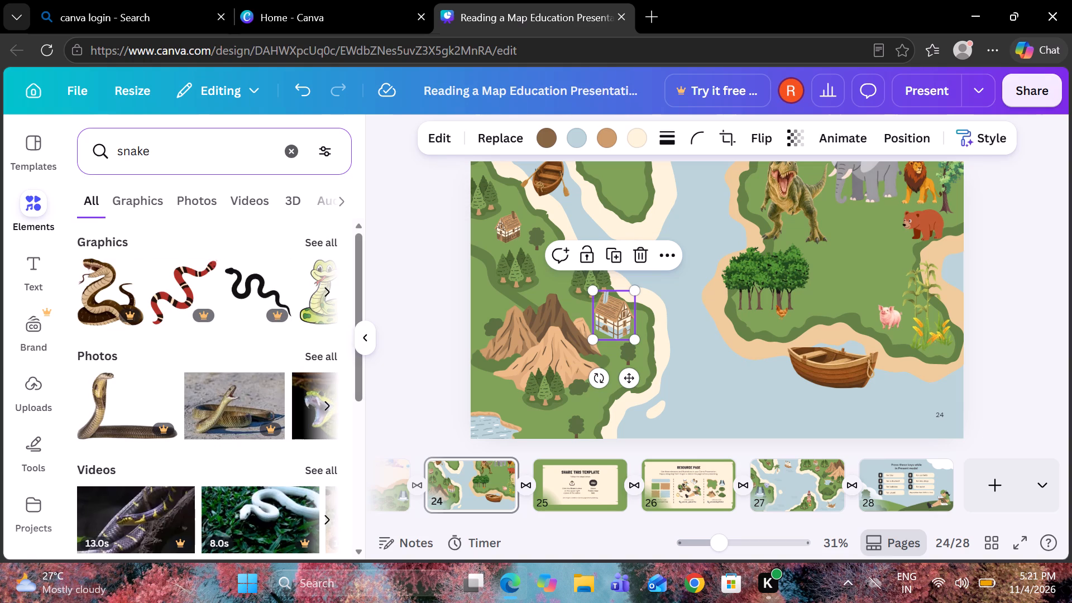
Add the green watercolor snake to page 24, shrink it to about 95 by 110, and place it on the land beside the rowing boat.
{"action": "scroll", "coordinate": [227, 295], "scroll_direction": "left", "scroll_amount": 1}
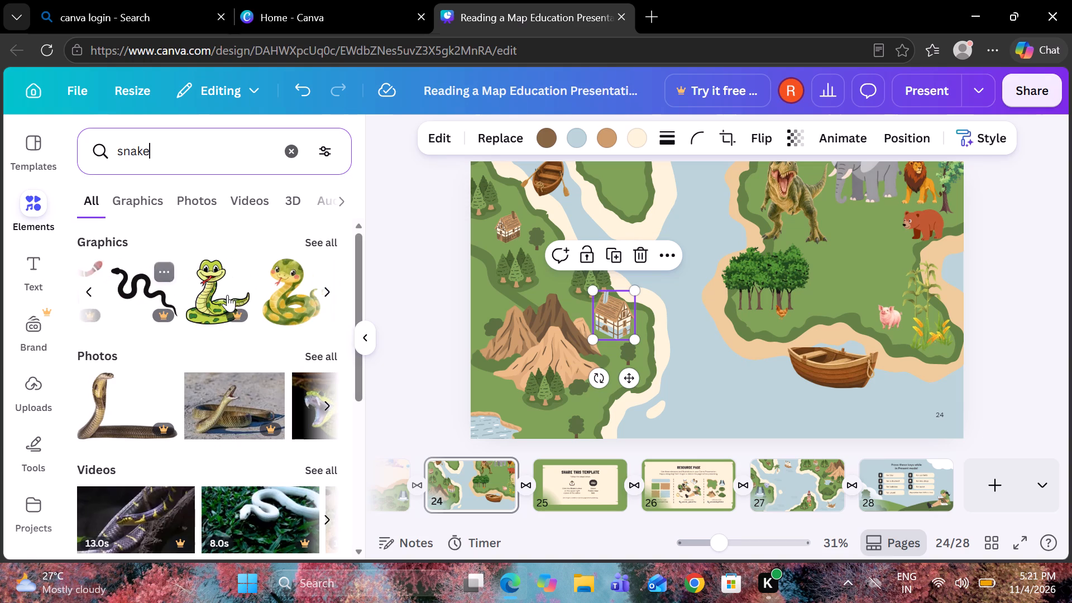
{"action": "scroll", "coordinate": [227, 295], "scroll_direction": "left", "scroll_amount": 1}
{"action": "left_click", "coordinate": [295, 280]}
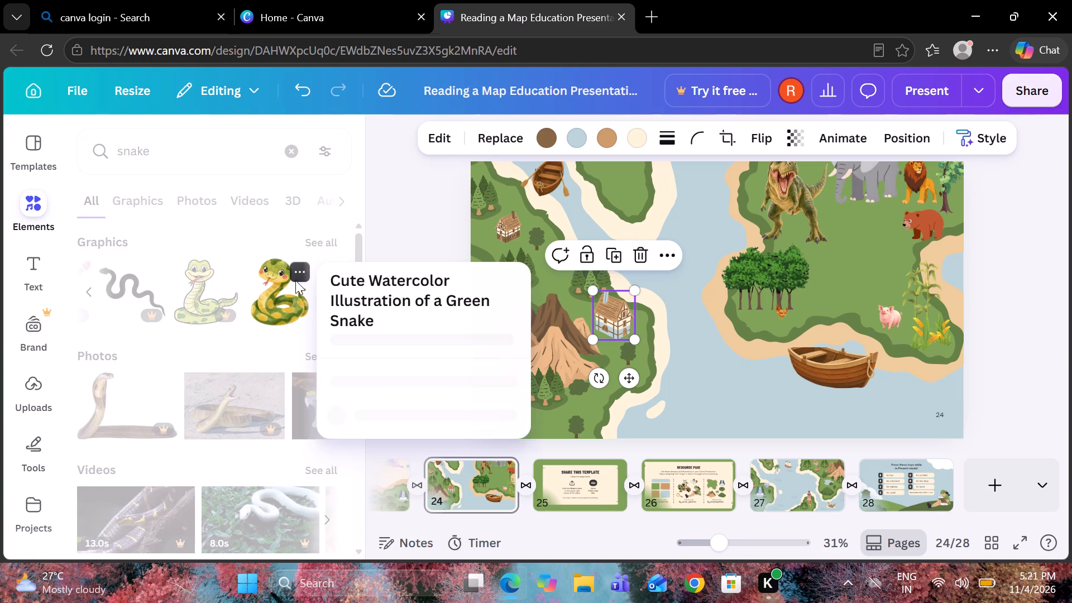
{"action": "left_click", "coordinate": [286, 319]}
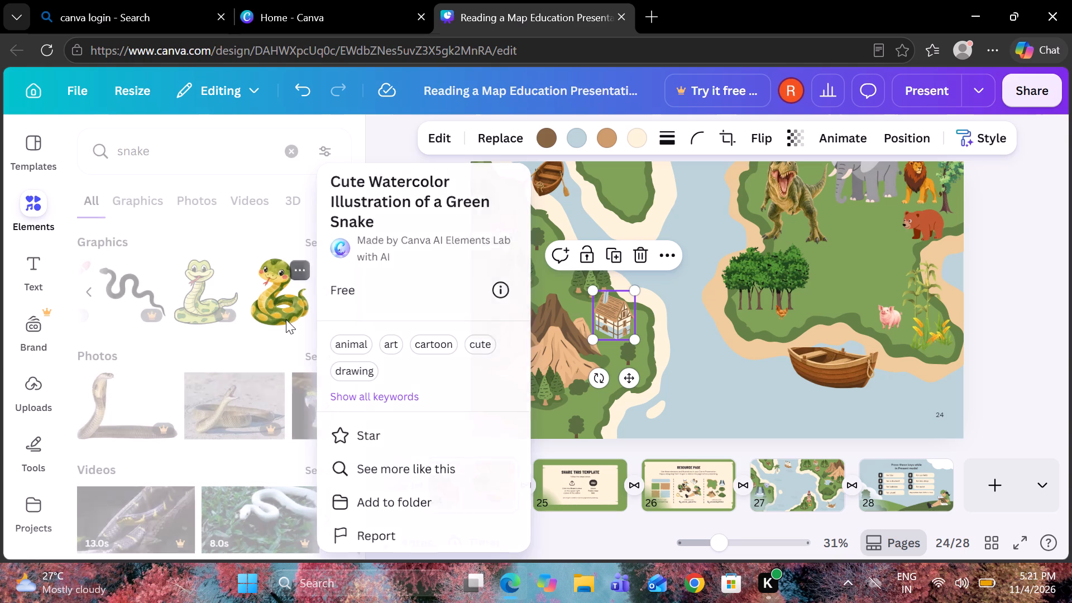
{"action": "left_click", "coordinate": [286, 319]}
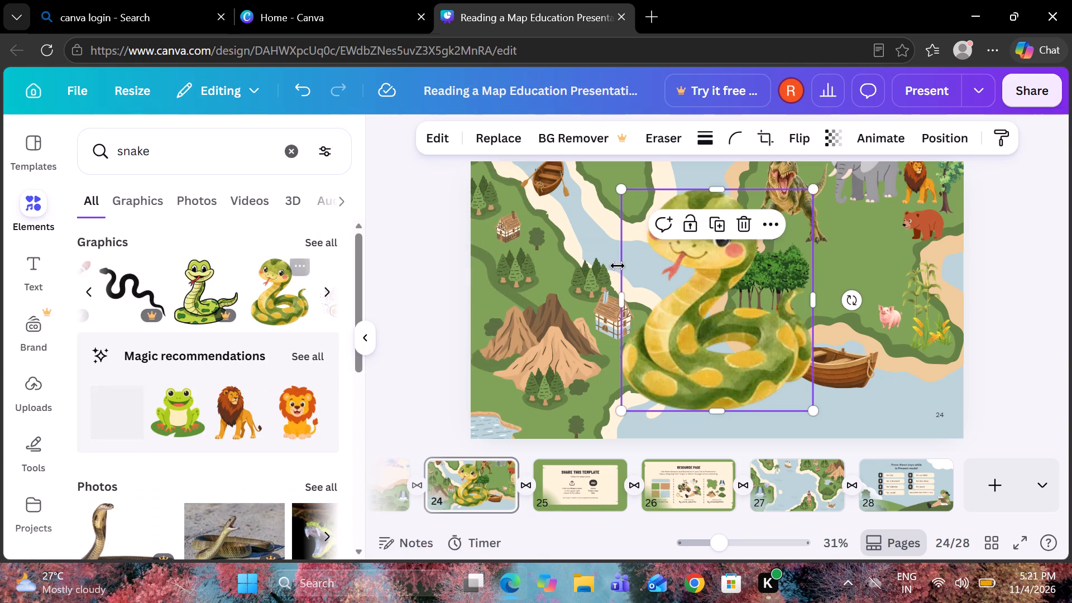
{"action": "left_click_drag", "start_coordinate": [812, 190], "coordinate": [654, 390]}
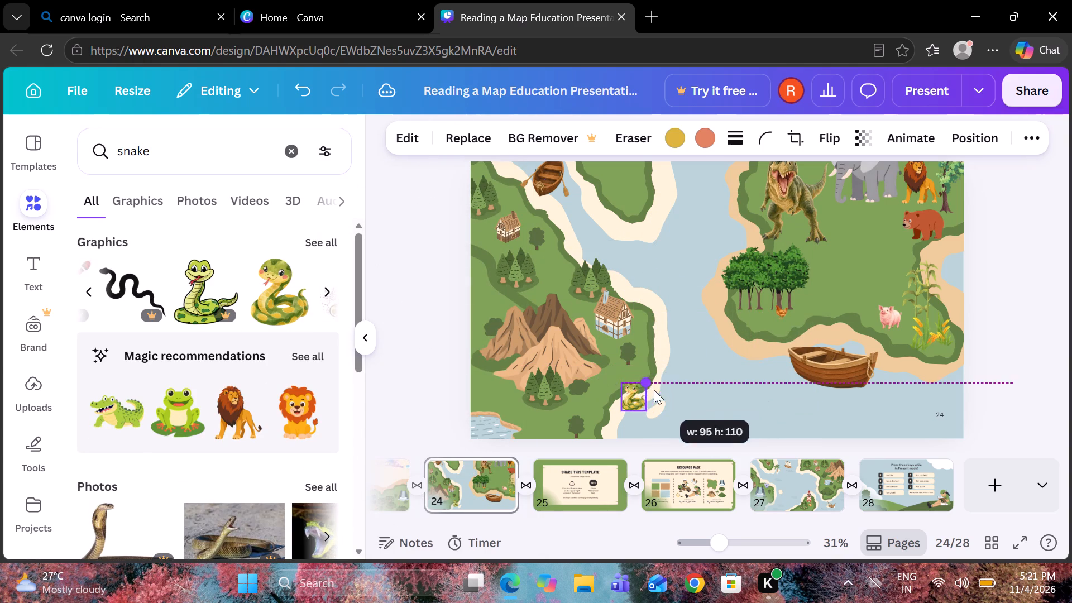
{"action": "left_click_drag", "start_coordinate": [637, 396], "coordinate": [681, 377]}
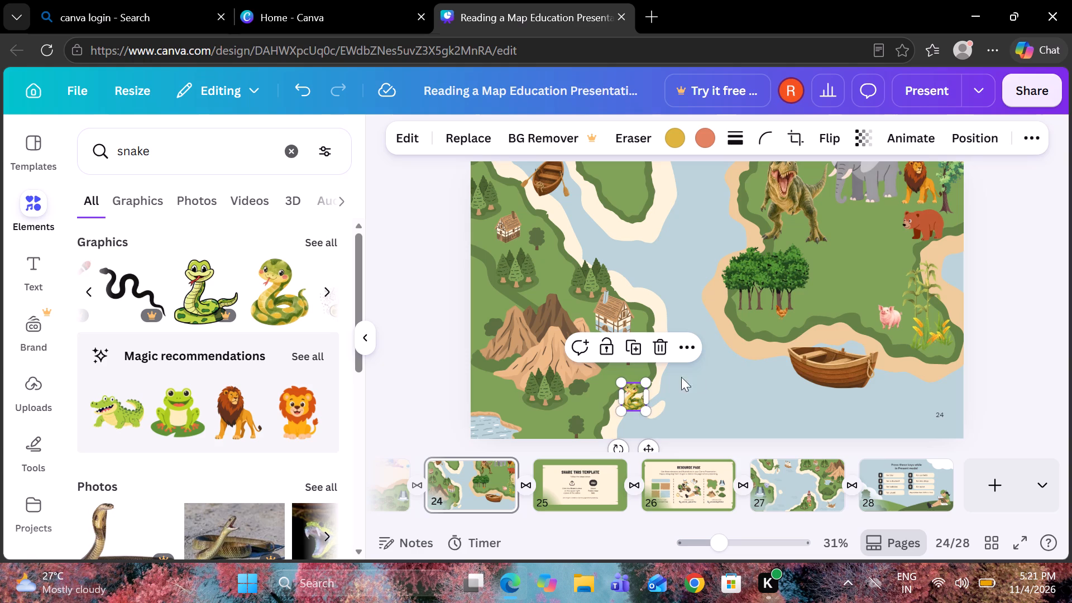
{"action": "left_click_drag", "start_coordinate": [681, 377], "coordinate": [887, 265]}
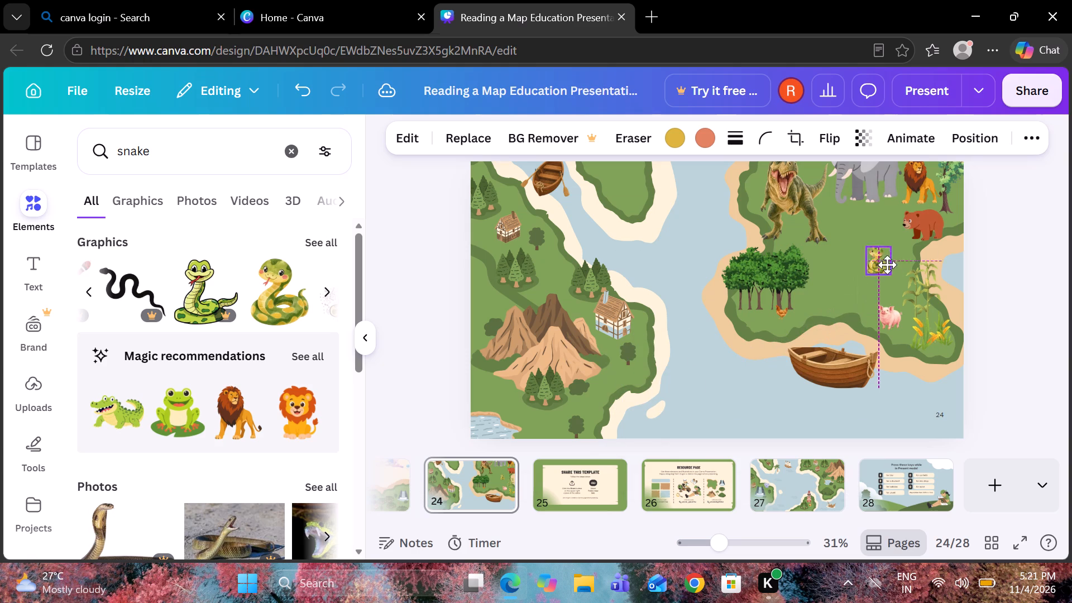
{"action": "left_click_drag", "start_coordinate": [887, 265], "coordinate": [812, 298]}
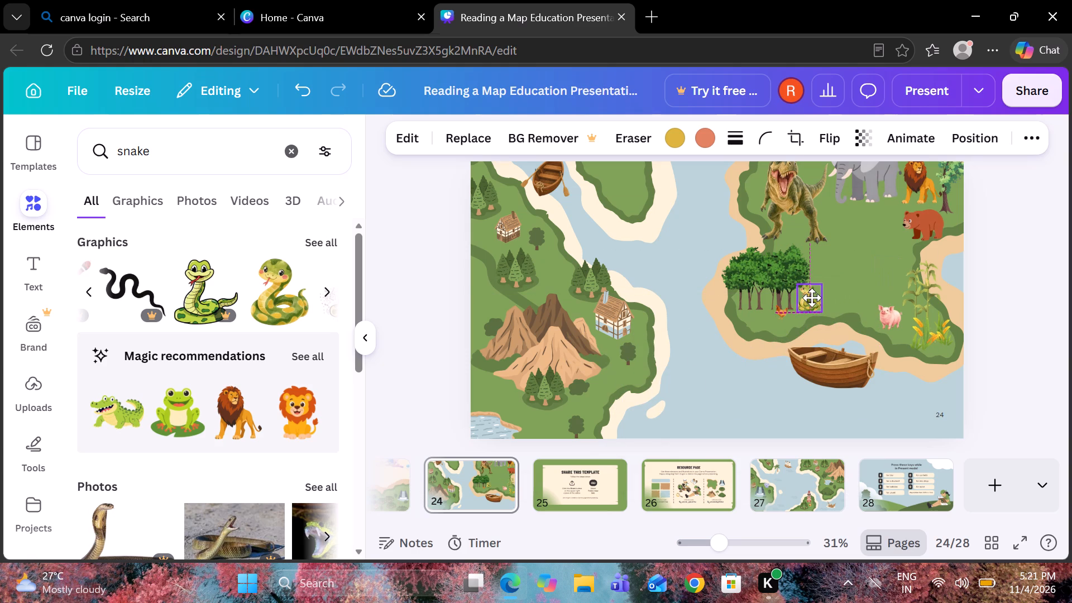
{"action": "left_click_drag", "start_coordinate": [812, 298], "coordinate": [624, 113]}
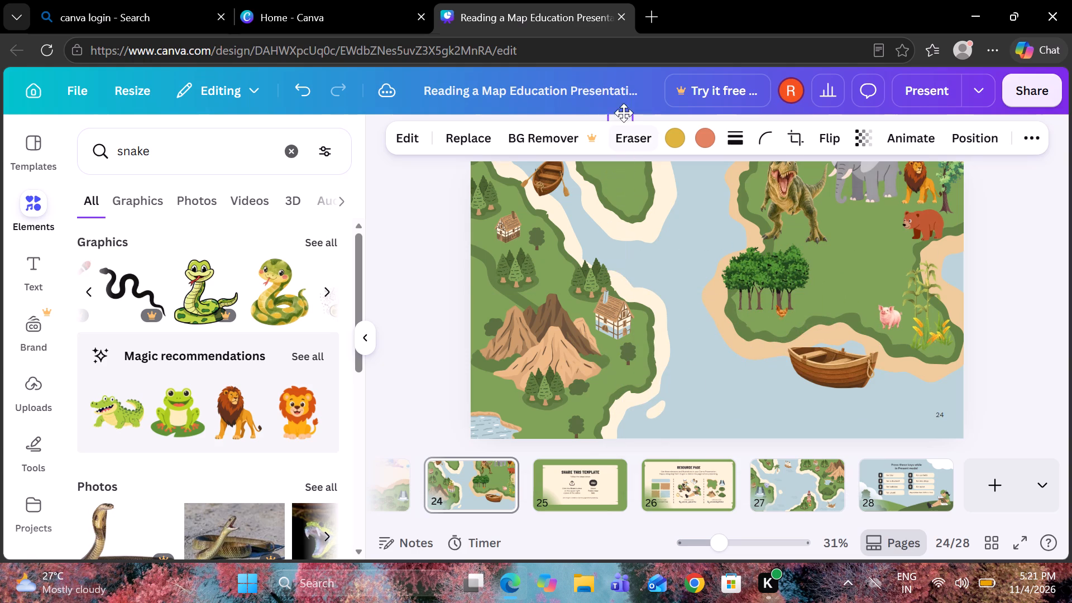
{"action": "left_click_drag", "start_coordinate": [624, 113], "coordinate": [622, 167]}
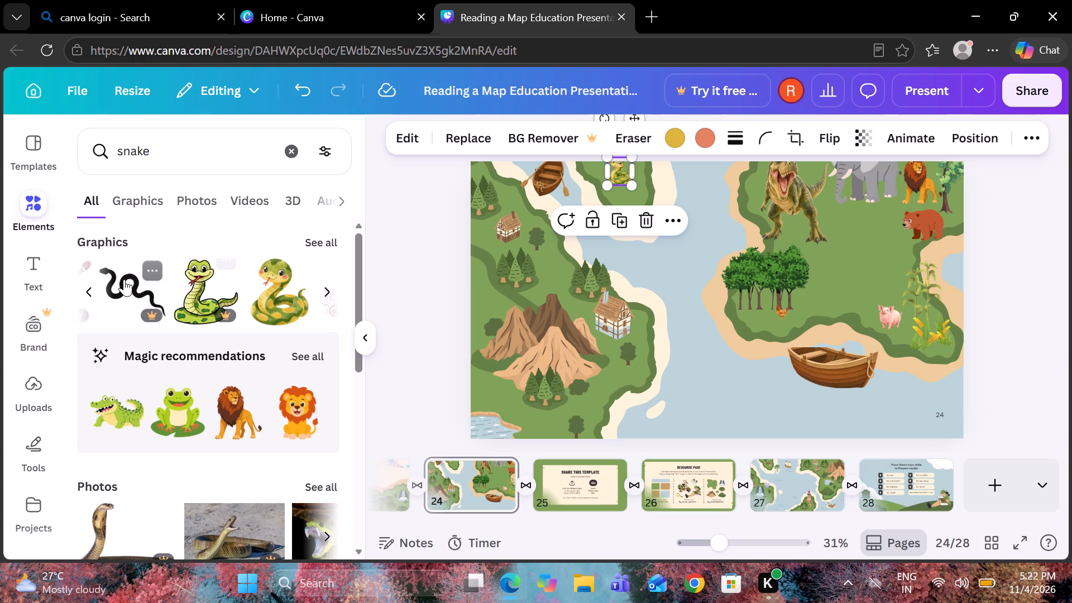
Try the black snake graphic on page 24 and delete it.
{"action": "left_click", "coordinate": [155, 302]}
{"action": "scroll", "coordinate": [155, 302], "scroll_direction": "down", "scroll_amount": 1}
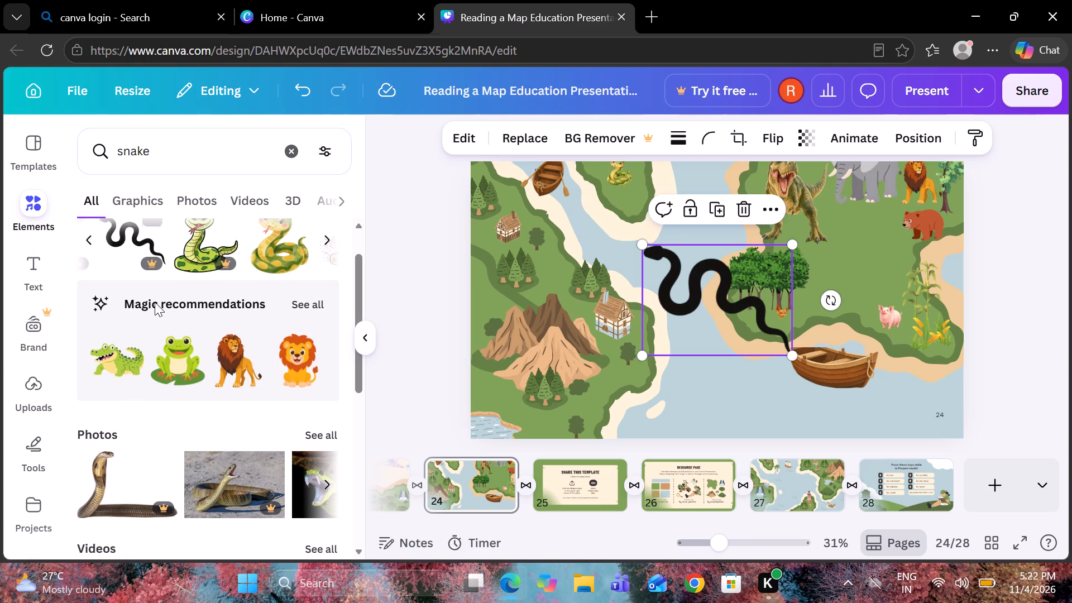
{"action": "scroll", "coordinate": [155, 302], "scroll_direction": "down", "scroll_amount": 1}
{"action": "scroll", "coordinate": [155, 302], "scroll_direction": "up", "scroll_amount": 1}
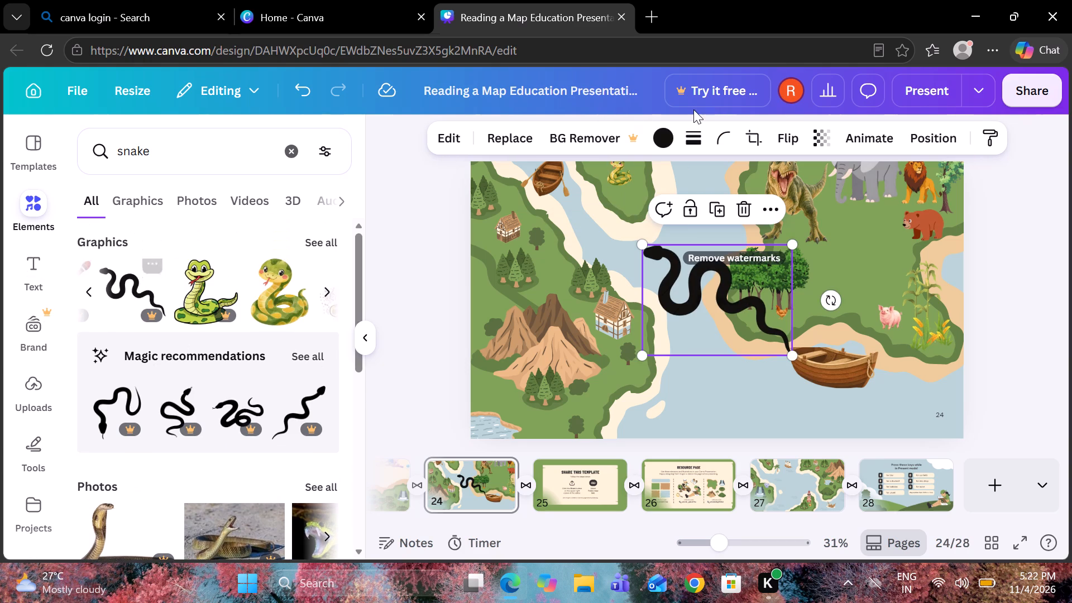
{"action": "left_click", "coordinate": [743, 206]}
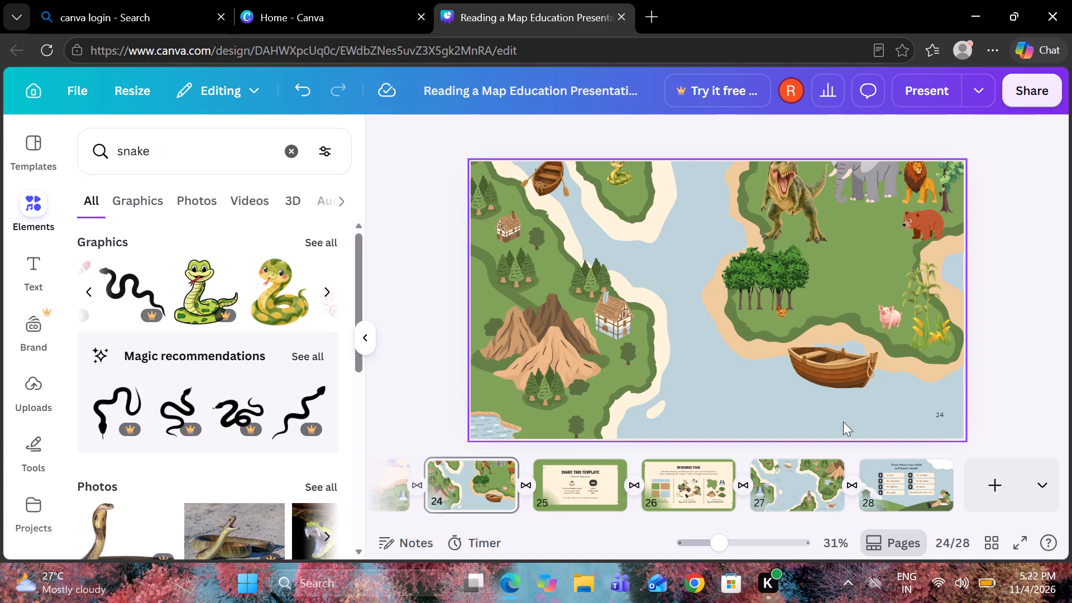
Move the large wooden boat on page 24 slightly farther along the shore into the water below the pig.
{"action": "left_click_drag", "start_coordinate": [851, 371], "coordinate": [817, 384]}
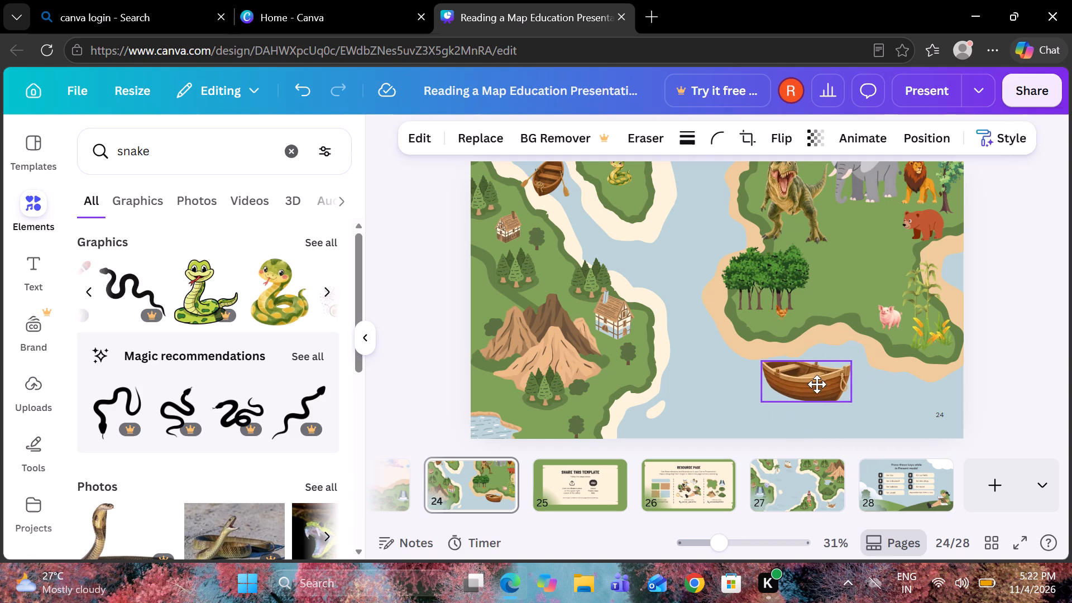
{"action": "left_click_drag", "start_coordinate": [817, 384], "coordinate": [871, 380]}
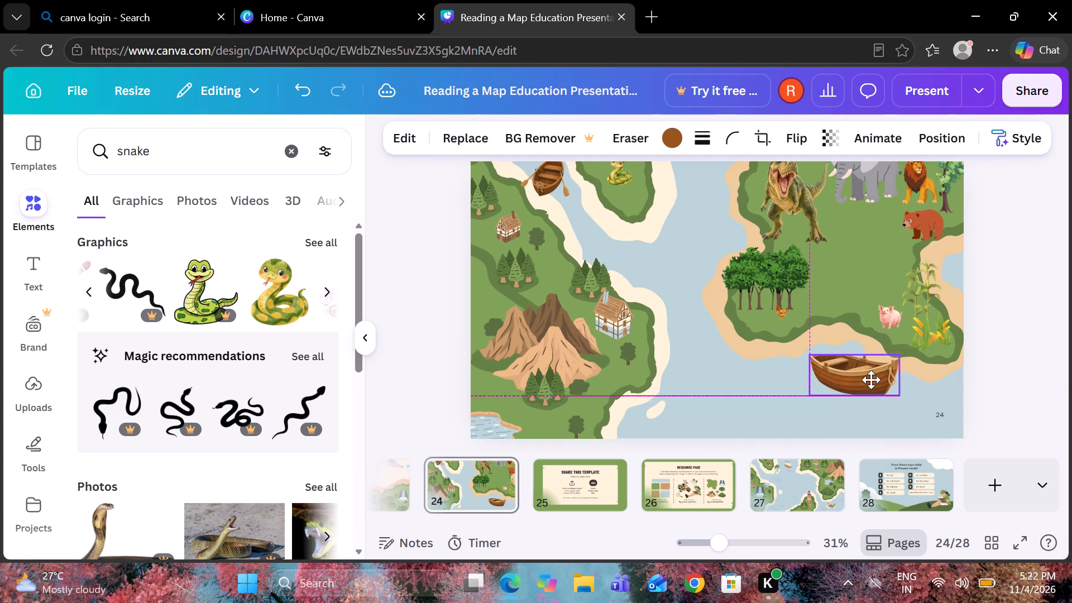
{"action": "left_click_drag", "start_coordinate": [871, 380], "coordinate": [869, 381]}
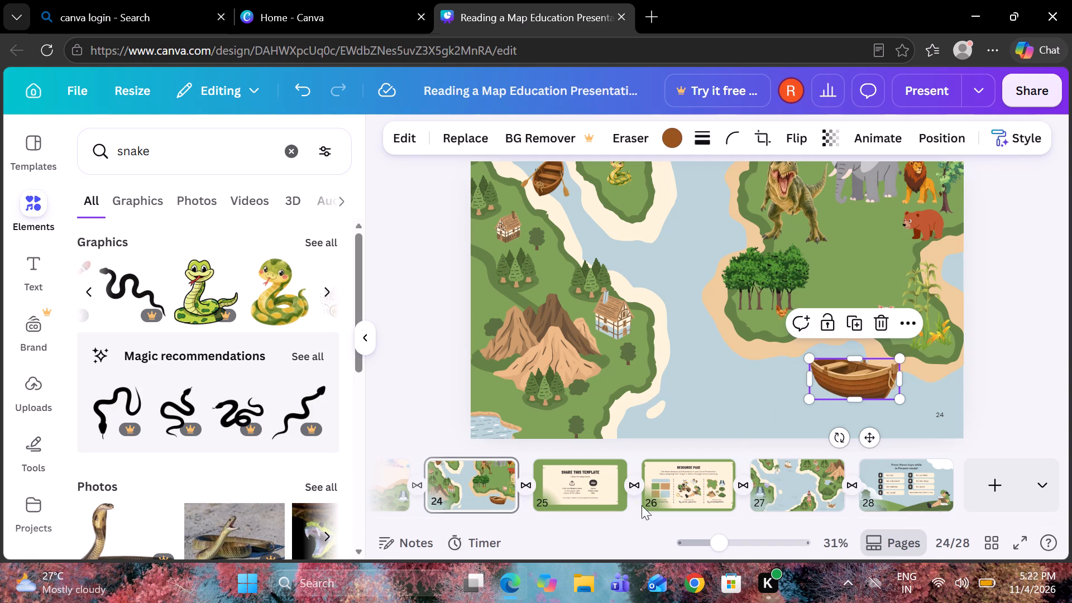